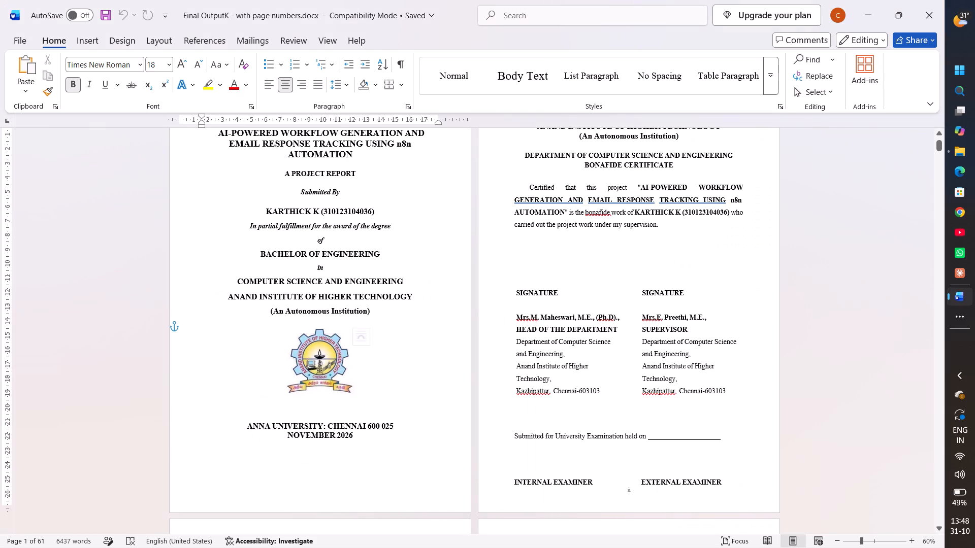
pyautogui.click(366, 339)
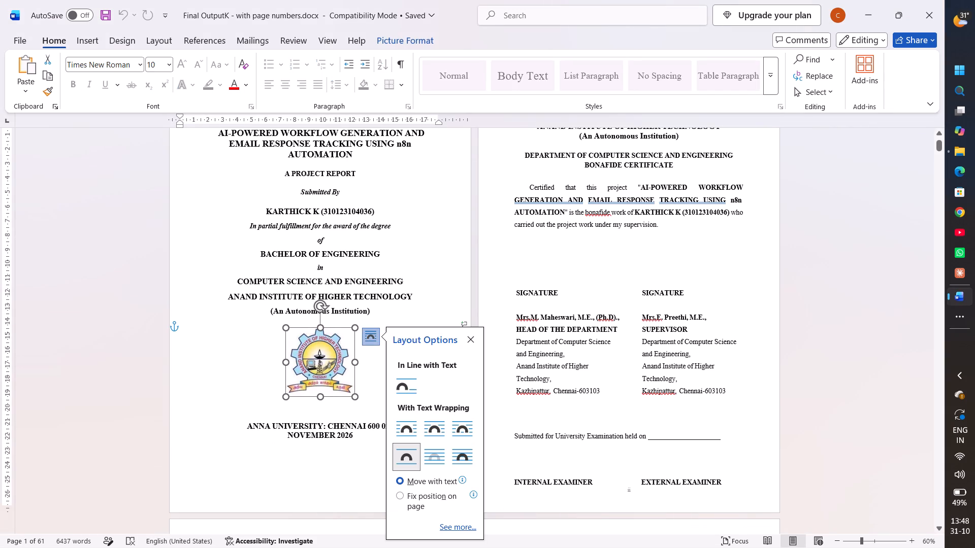
pyautogui.press('Delete')
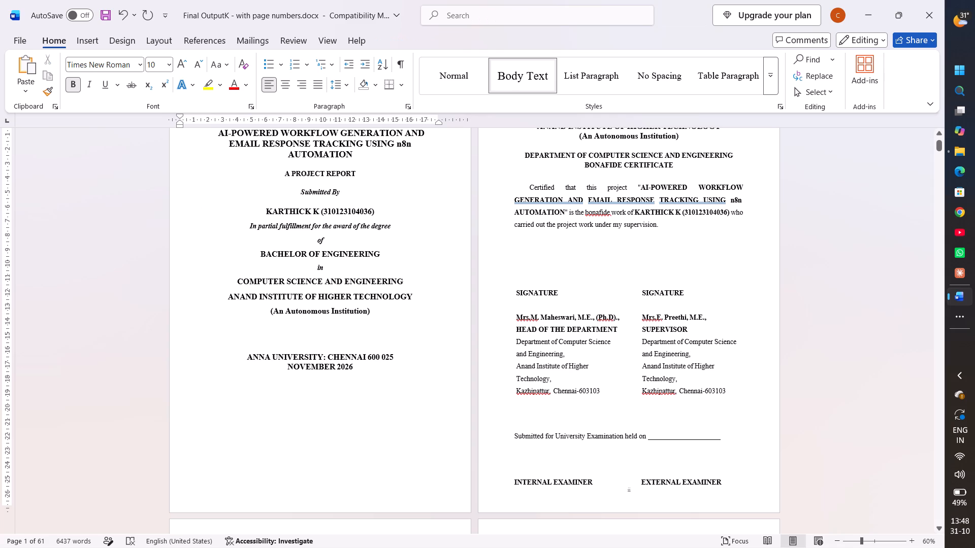
# Open AIHT- Logo.png from the Downloads folder in File Explorer and copy the image.
pyautogui.hotkey('alt', 'Tab')
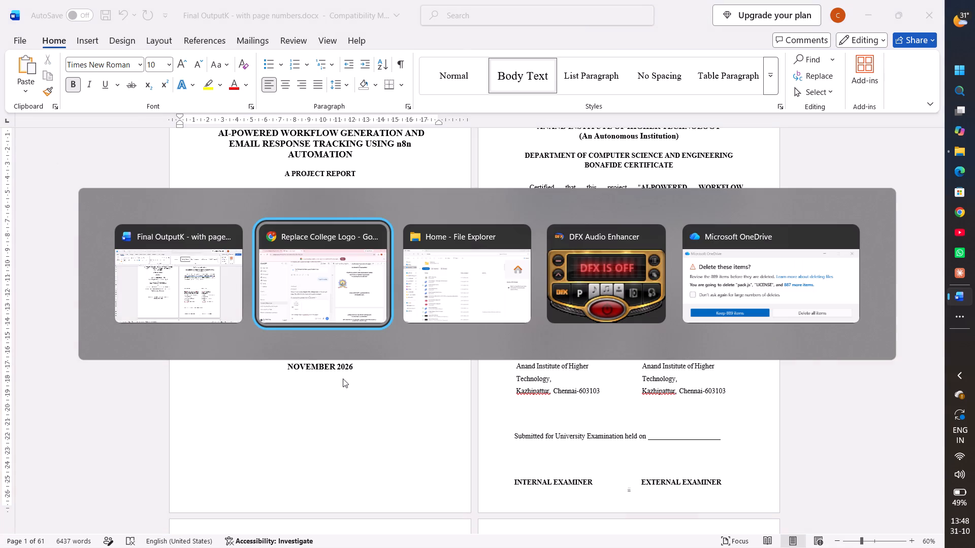
pyautogui.hotkey('alt', 'Tab')
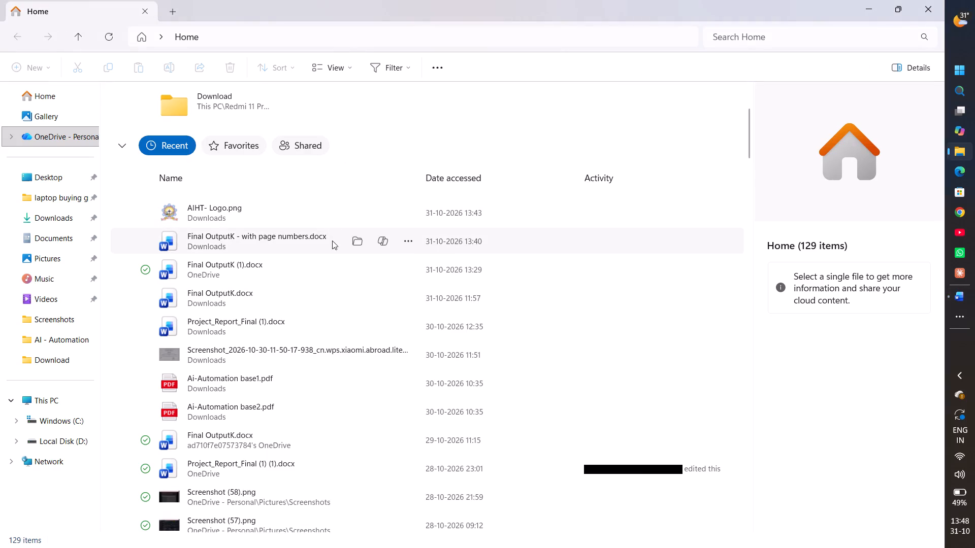
pyautogui.click(358, 214)
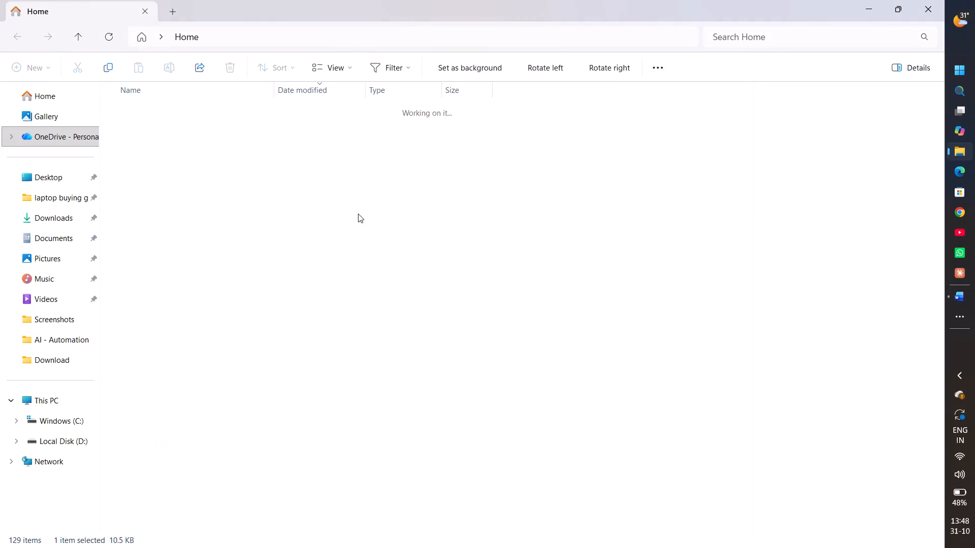
pyautogui.doubleClick(349, 124)
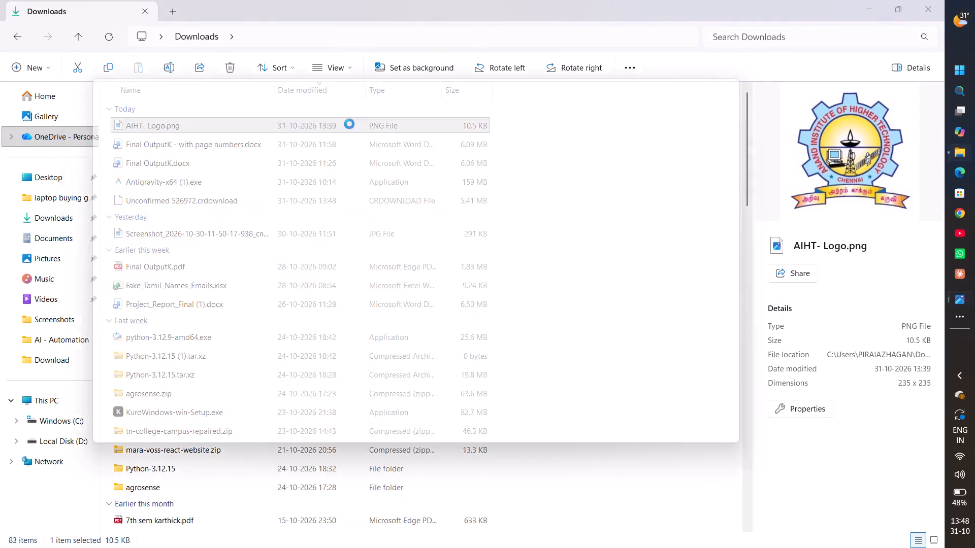
pyautogui.hscroll(-1, 401, 343)
pyautogui.scroll(1, 399, 349)
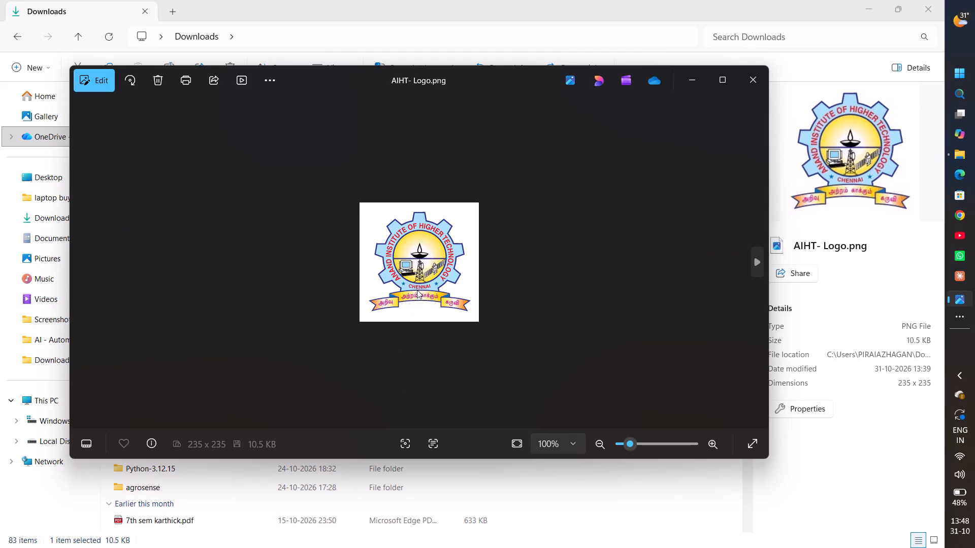
pyautogui.hotkey('ctrl', 'c')
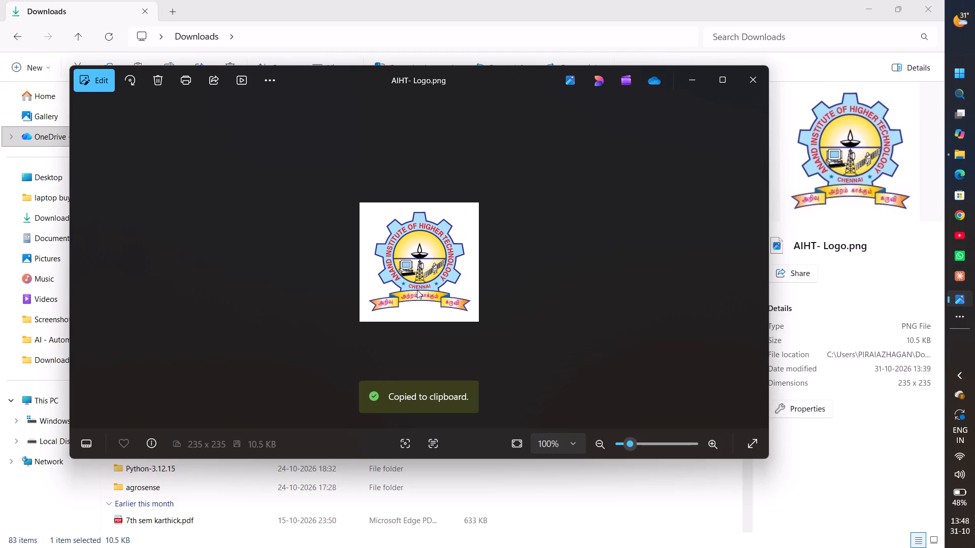
# Switch to Chrome, search for bg remover in a new tab, and open the remove.bg site.
pyautogui.hotkey('alt', 'Tab')
pyautogui.hotkey('alt', 'Tab')
pyautogui.hotkey('alt', 'Tab')
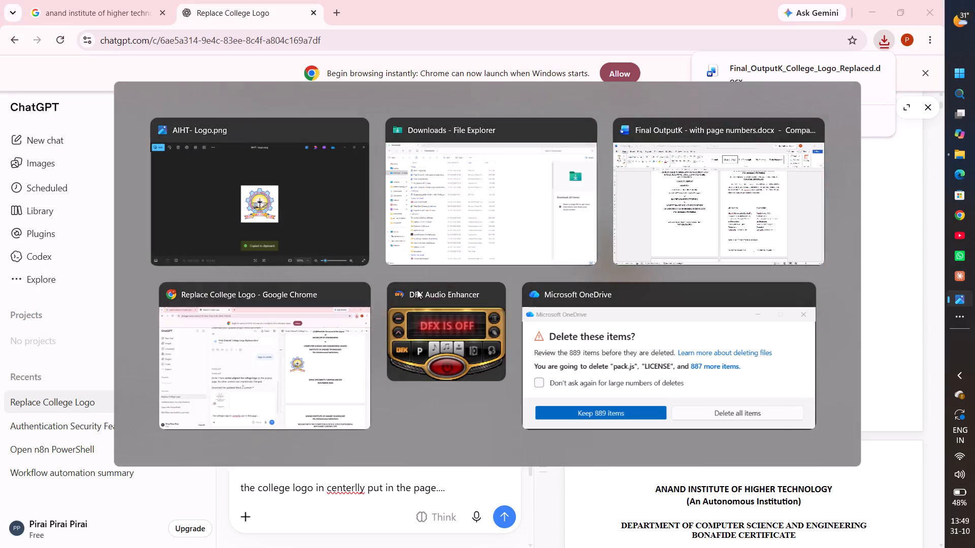
pyautogui.click(334, 15)
pyautogui.write('bd')
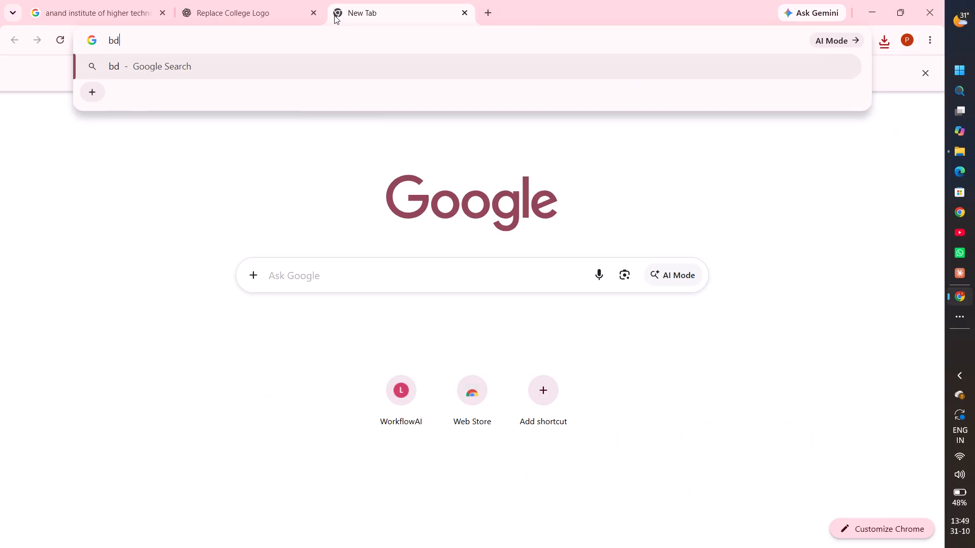
pyautogui.press('BackSpace')
pyautogui.write('g remover')
pyautogui.press('Return')
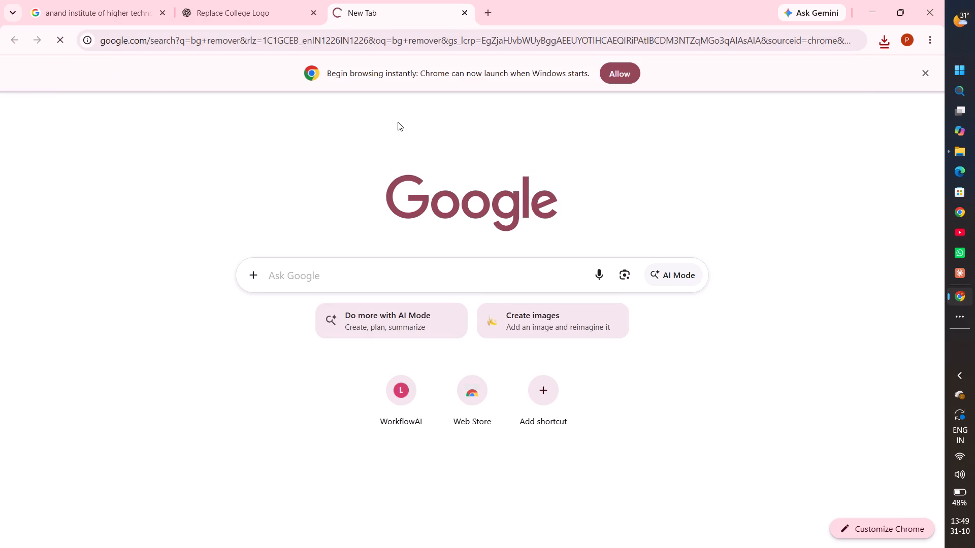
pyautogui.click(199, 276)
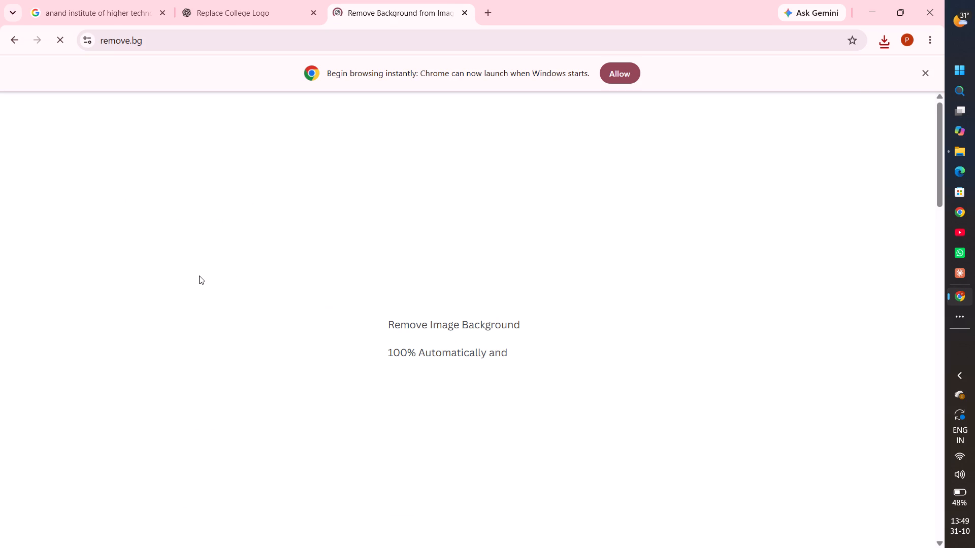
# Return to the Word report and paste the copied logo on the cover page below "(An Autonomous Institution)".
pyautogui.hotkey('alt', 'Tab')
pyautogui.hotkey('alt', 'Tab')
pyautogui.hotkey('alt', 'Tab')
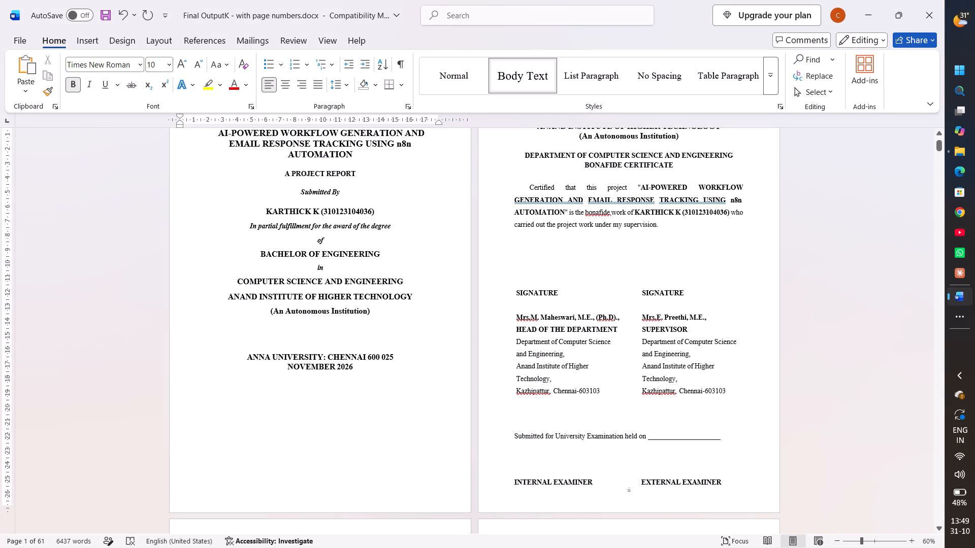
pyautogui.hotkey('ctrl', 'v')
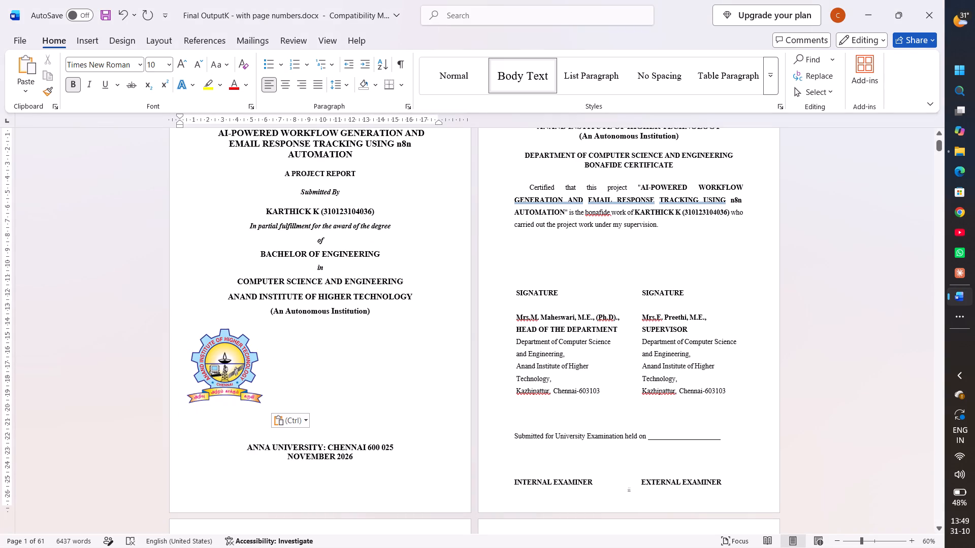
# Remove the blank line above the pasted logo on the cover page.
pyautogui.click(179, 372)
pyautogui.press('BackSpace')
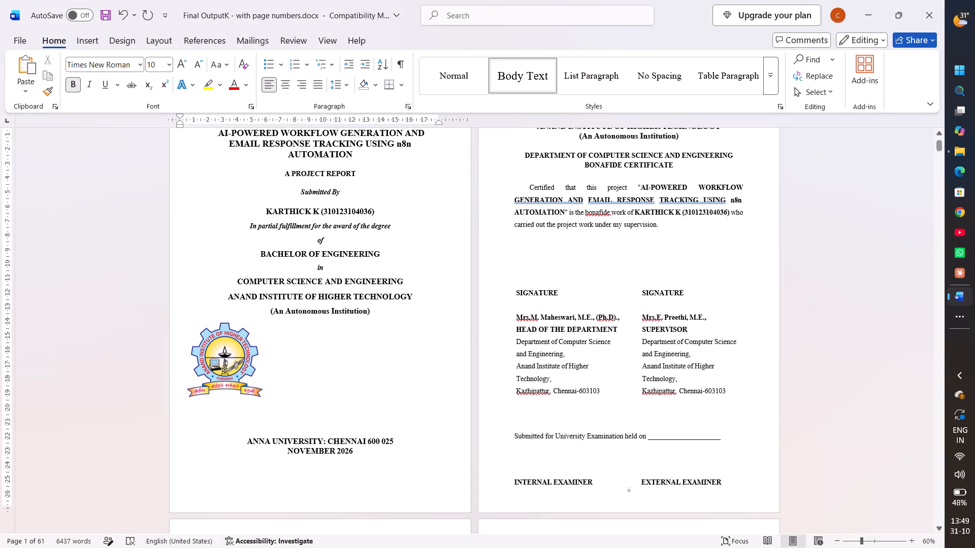
pyautogui.click(243, 312)
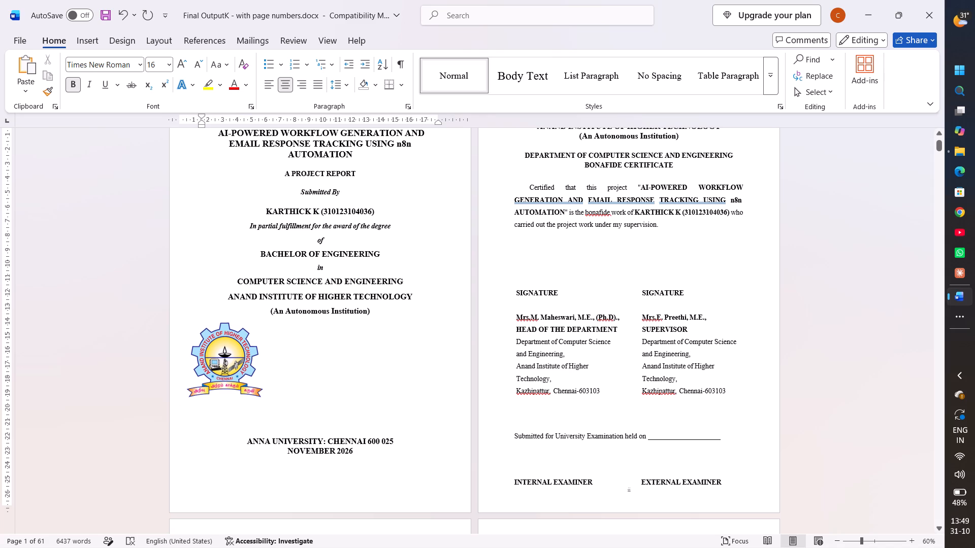
pyautogui.press('Return')
pyautogui.press('BackSpace')
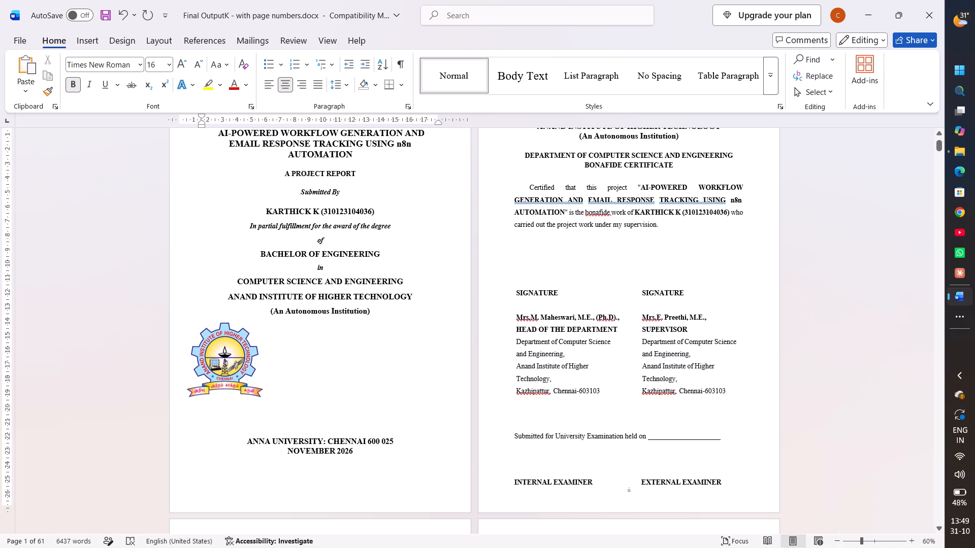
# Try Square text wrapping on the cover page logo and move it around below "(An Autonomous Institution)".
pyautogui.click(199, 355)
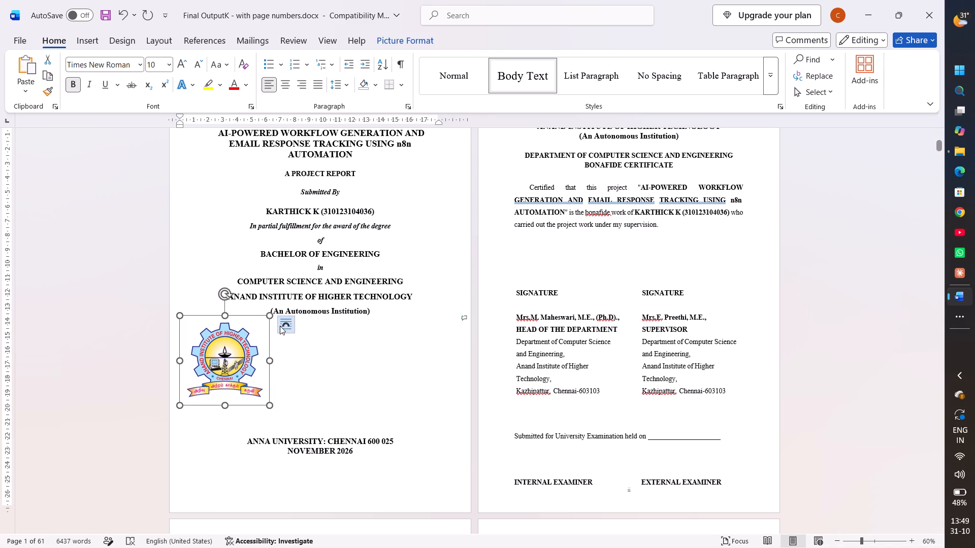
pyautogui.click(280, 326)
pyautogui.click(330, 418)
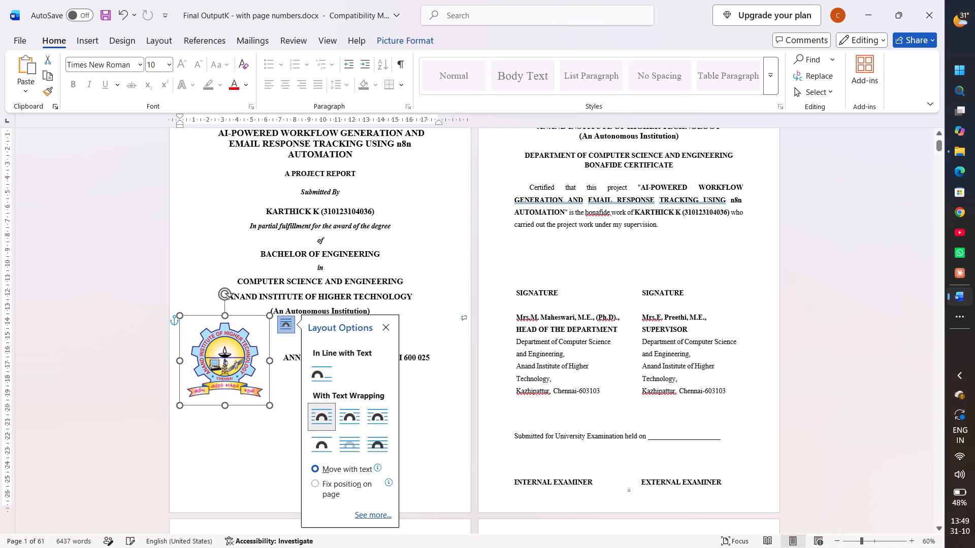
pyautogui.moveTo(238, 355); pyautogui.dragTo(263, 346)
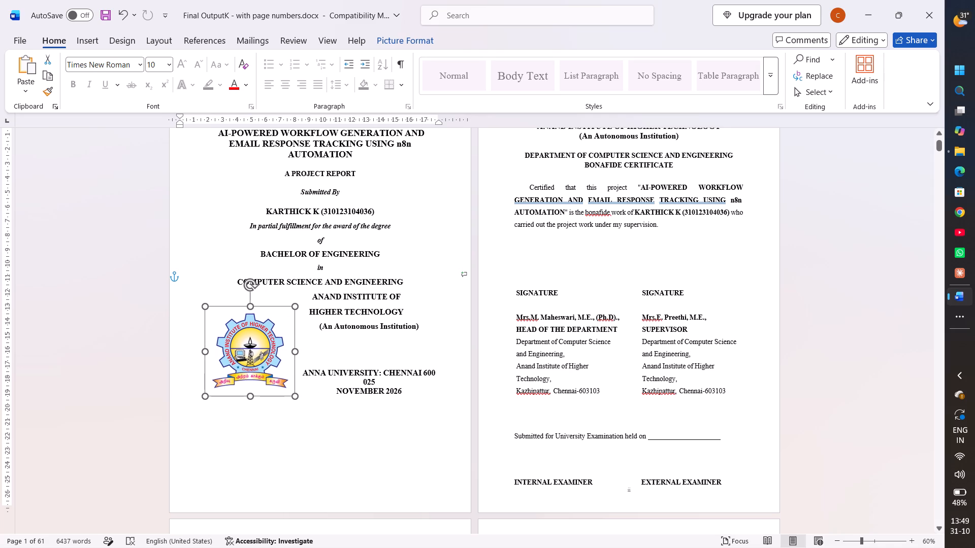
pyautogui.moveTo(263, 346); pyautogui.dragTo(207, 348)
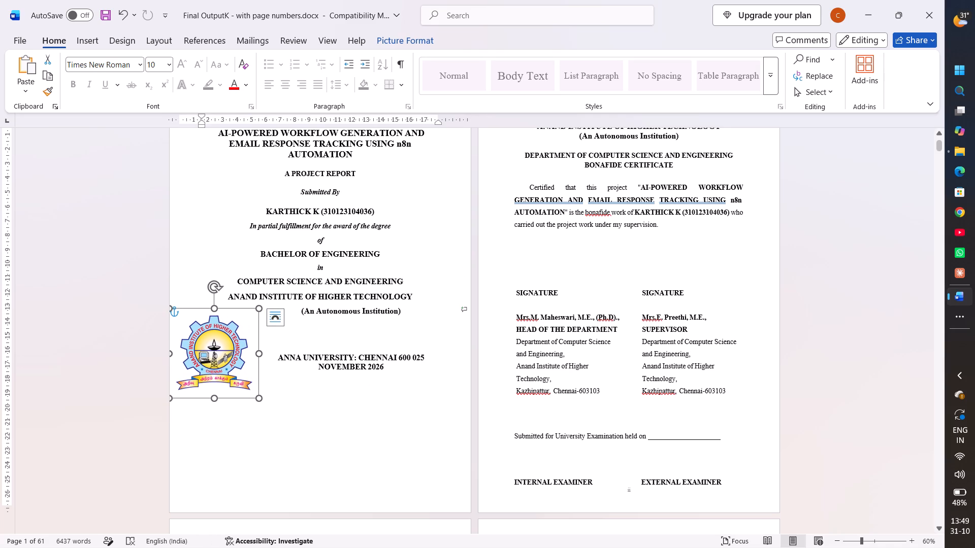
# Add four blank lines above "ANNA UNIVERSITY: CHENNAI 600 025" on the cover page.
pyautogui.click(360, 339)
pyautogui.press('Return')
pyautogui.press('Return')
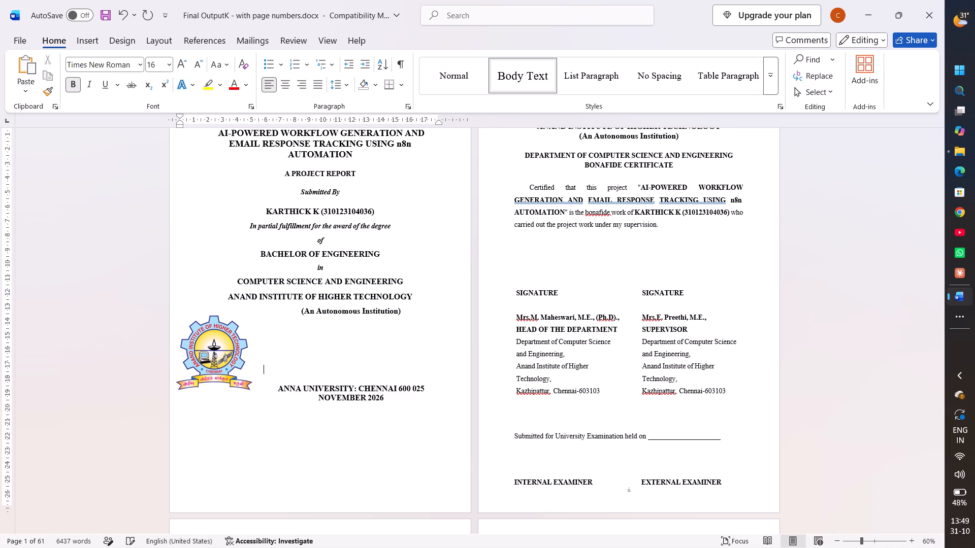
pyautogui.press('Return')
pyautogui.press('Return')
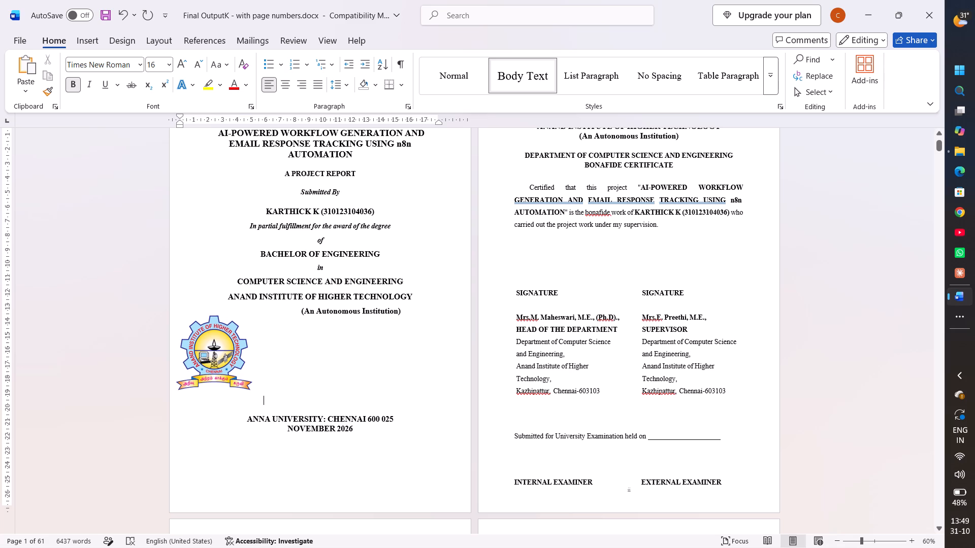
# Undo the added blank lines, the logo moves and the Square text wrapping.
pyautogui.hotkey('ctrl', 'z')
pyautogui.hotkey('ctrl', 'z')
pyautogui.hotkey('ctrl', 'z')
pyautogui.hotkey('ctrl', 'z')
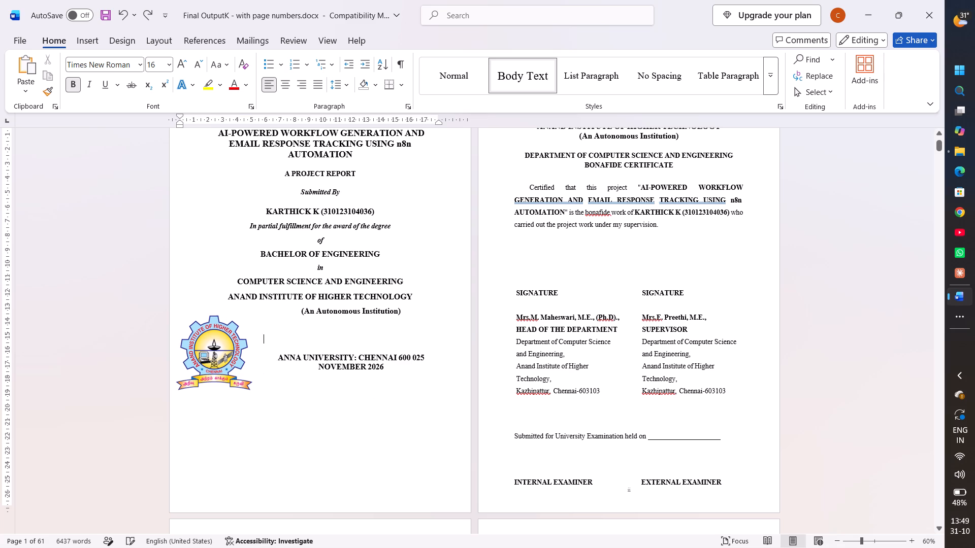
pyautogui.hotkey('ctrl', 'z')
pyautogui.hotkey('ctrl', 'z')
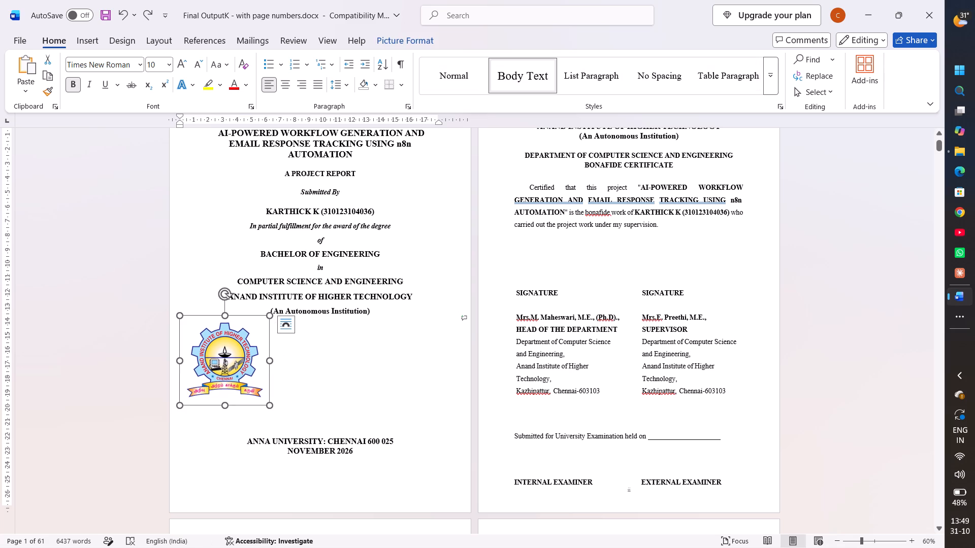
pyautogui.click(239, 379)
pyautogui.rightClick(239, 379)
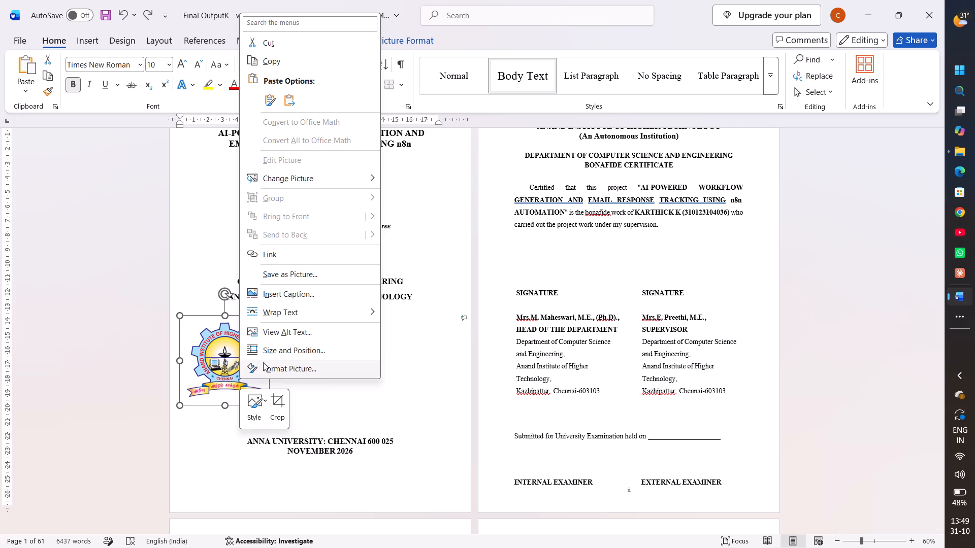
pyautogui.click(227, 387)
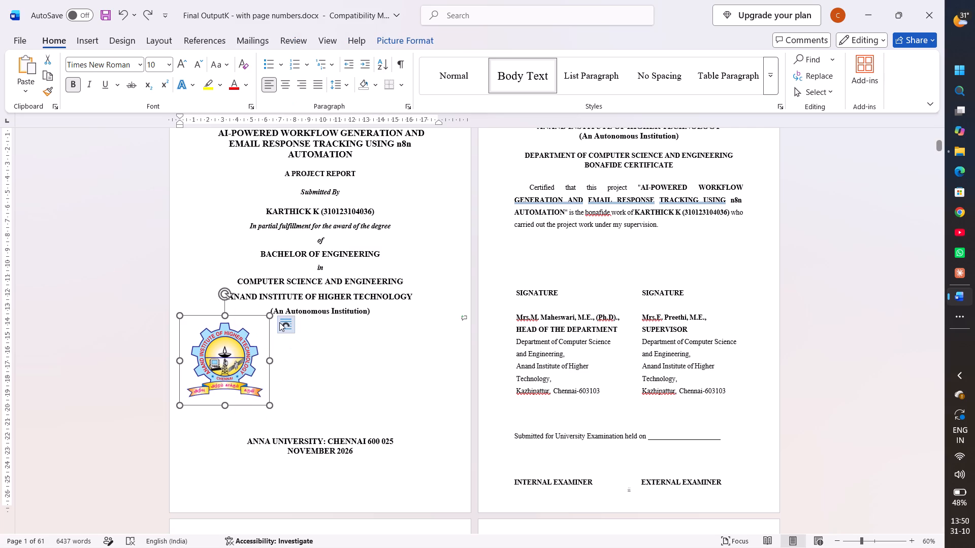
# Set the logo's text wrapping to Tight and move it to the page centre below "(An Autonomous Institution)".
pyautogui.click(279, 322)
pyautogui.click(347, 416)
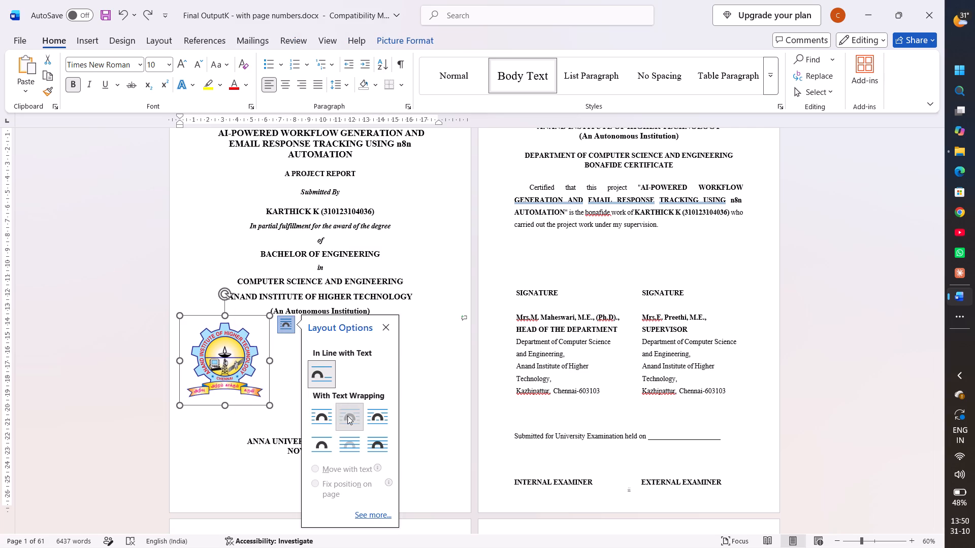
pyautogui.moveTo(260, 368); pyautogui.dragTo(291, 366)
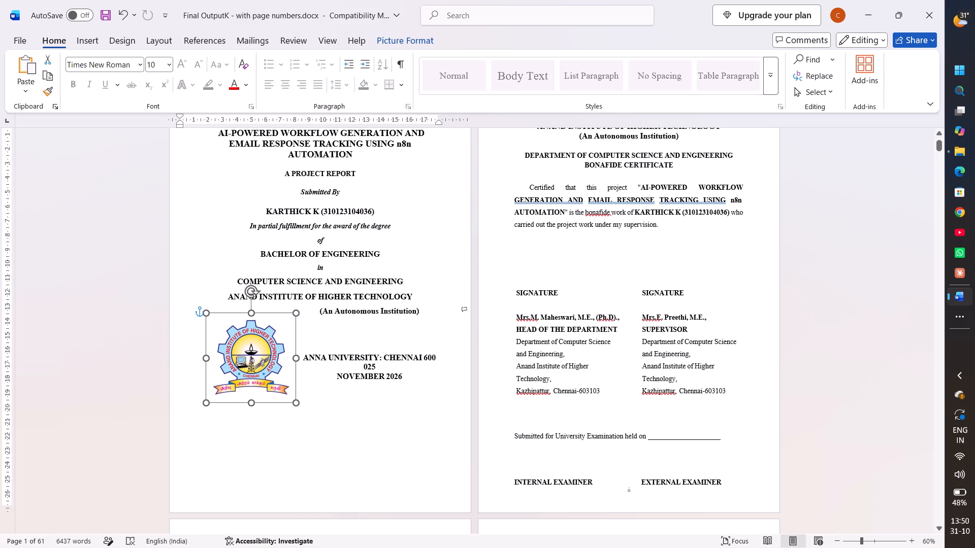
pyautogui.moveTo(291, 366); pyautogui.dragTo(358, 387)
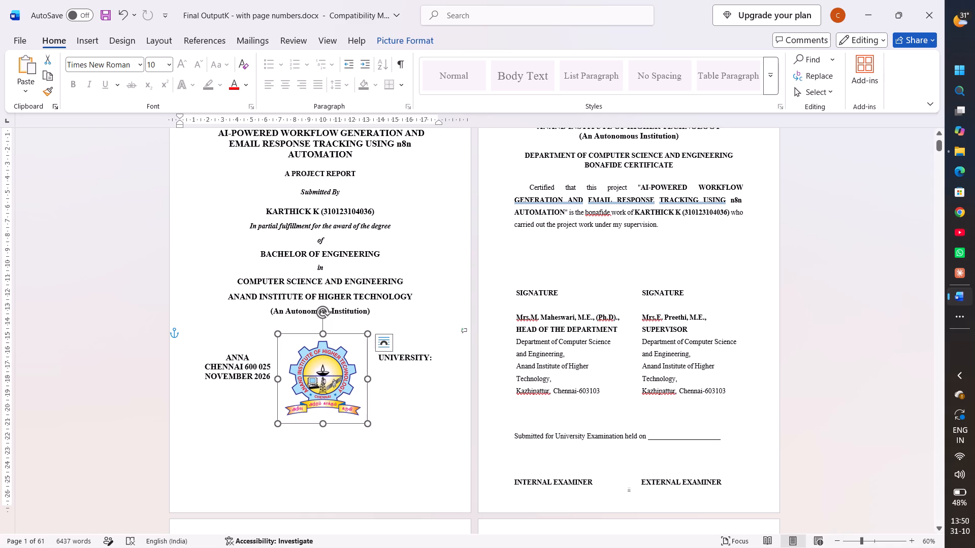
pyautogui.click(378, 382)
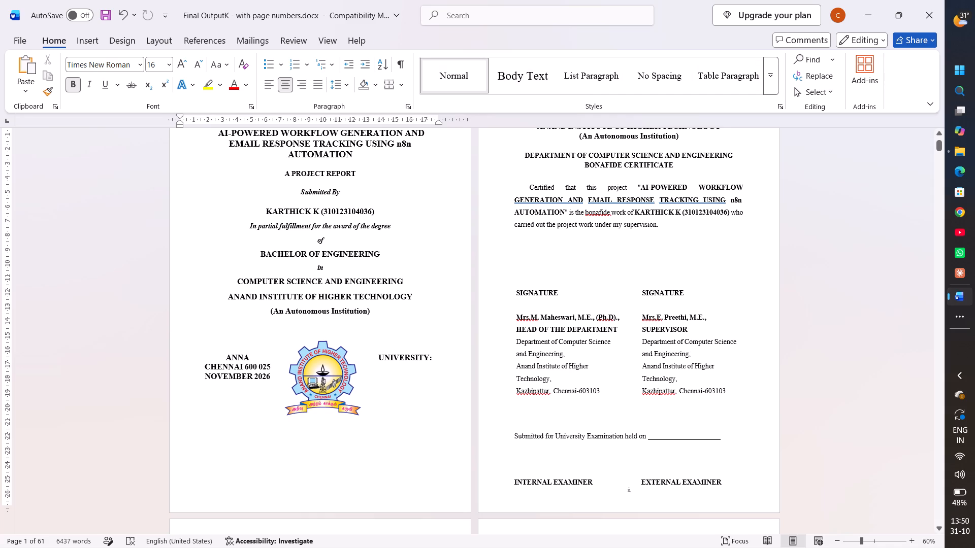
# Insert nine blank lines before "UNIVERSITY: CHENNAI 600 025" so that text and the date sit below the logo.
pyautogui.click(376, 357)
pyautogui.press('Return')
pyautogui.press('Return')
pyautogui.press('Return')
pyautogui.press('Return')
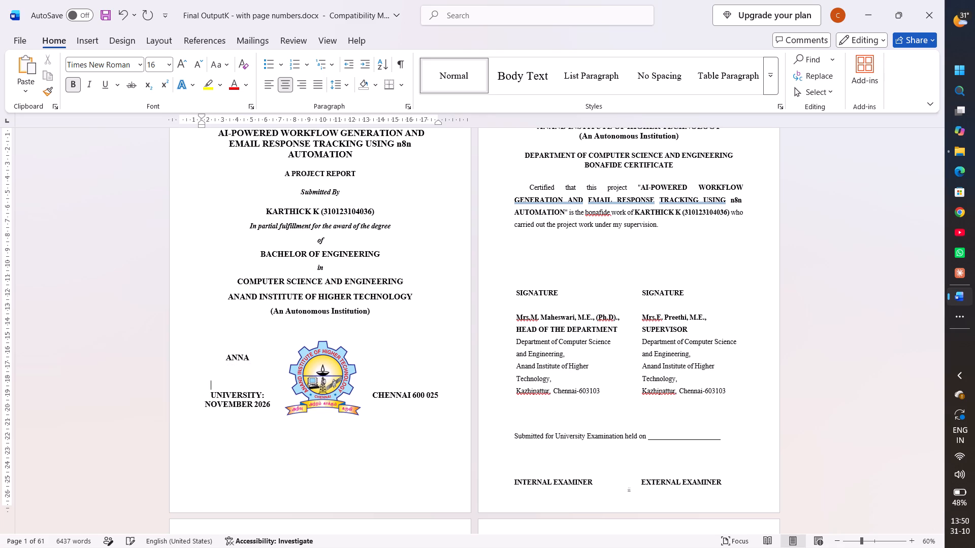
pyautogui.press('Return')
pyautogui.press('Return')
pyautogui.press('Return')
pyautogui.press('Return')
pyautogui.press('Return')
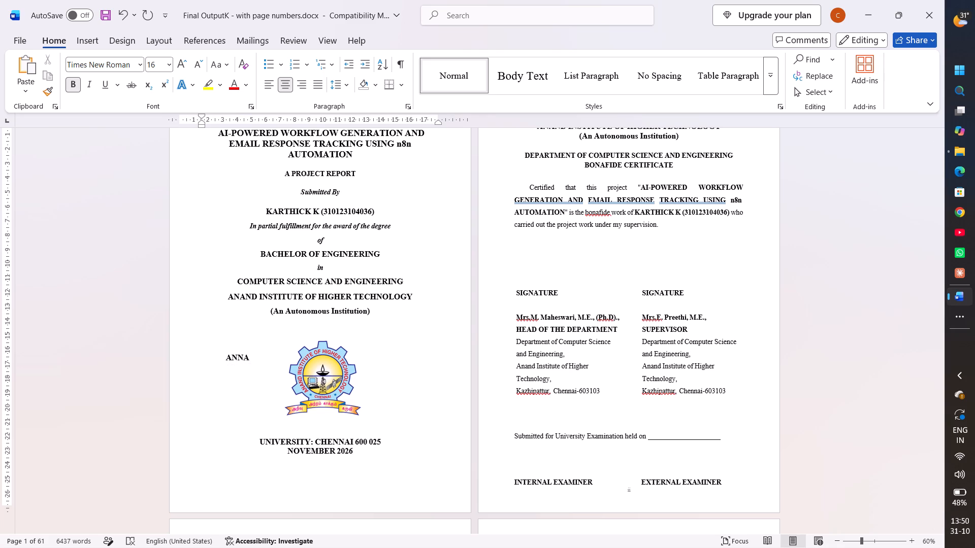
# Remove the stray "ANNA" beside the logo and enter "ANNA " before "UNIVERSITY: CHENNAI 600 025" below the logo.
pyautogui.click(249, 357)
pyautogui.press('Return')
pyautogui.moveTo(252, 357); pyautogui.dragTo(223, 357)
pyautogui.hotkey('ctrl', 'c')
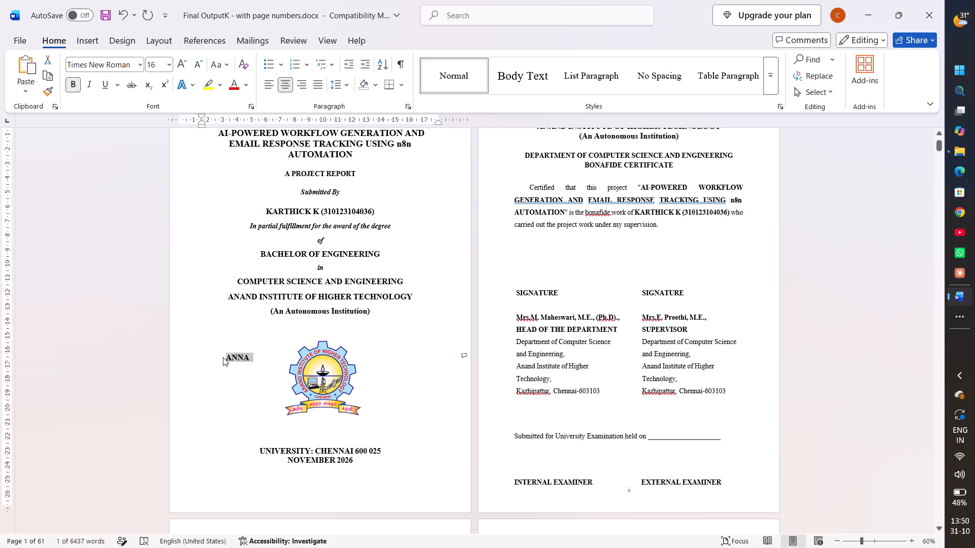
pyautogui.press('BackSpace')
pyautogui.click(259, 438)
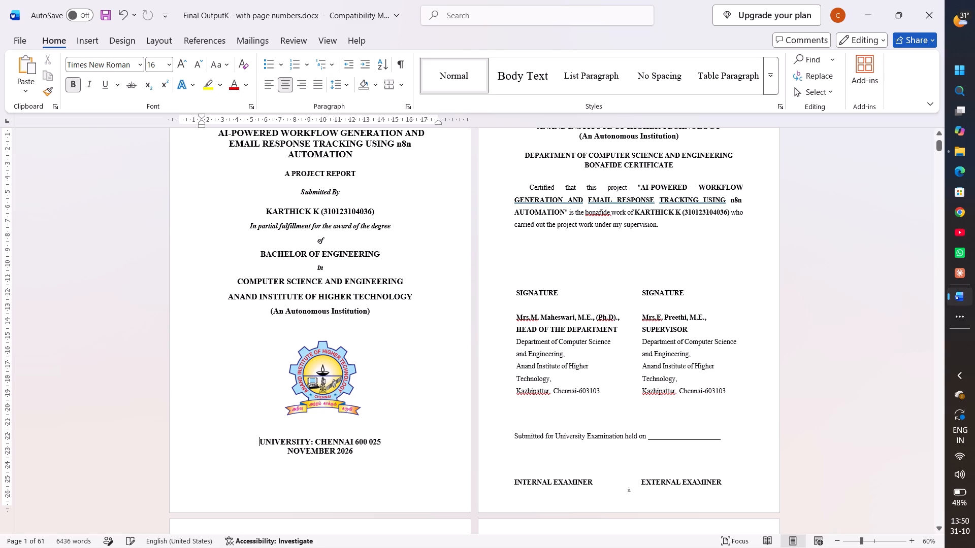
pyautogui.write('Anna')
pyautogui.press('space')
pyautogui.press('BackSpace')
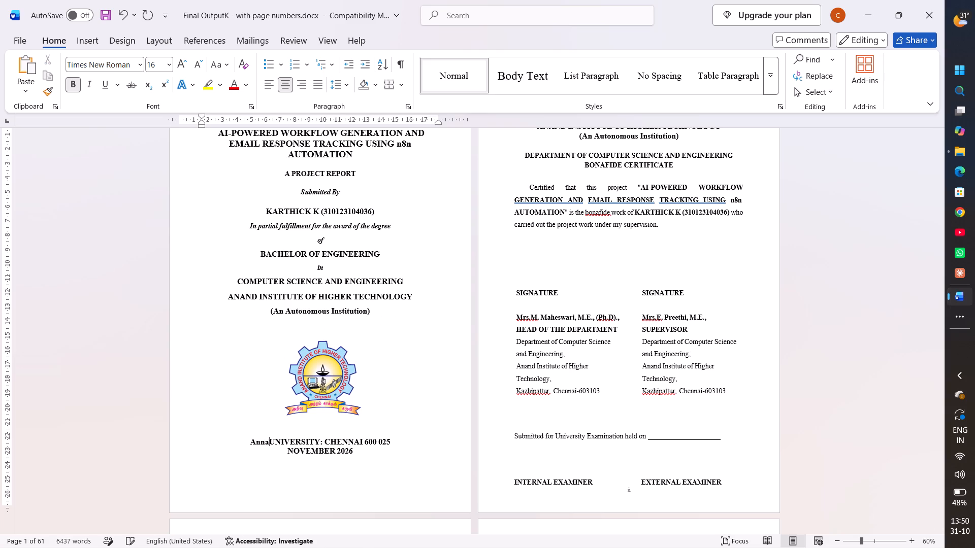
pyautogui.press('BackSpace')
pyautogui.press('BackSpace')
pyautogui.press('BackSpace')
pyautogui.write('NNA')
pyautogui.press('space')
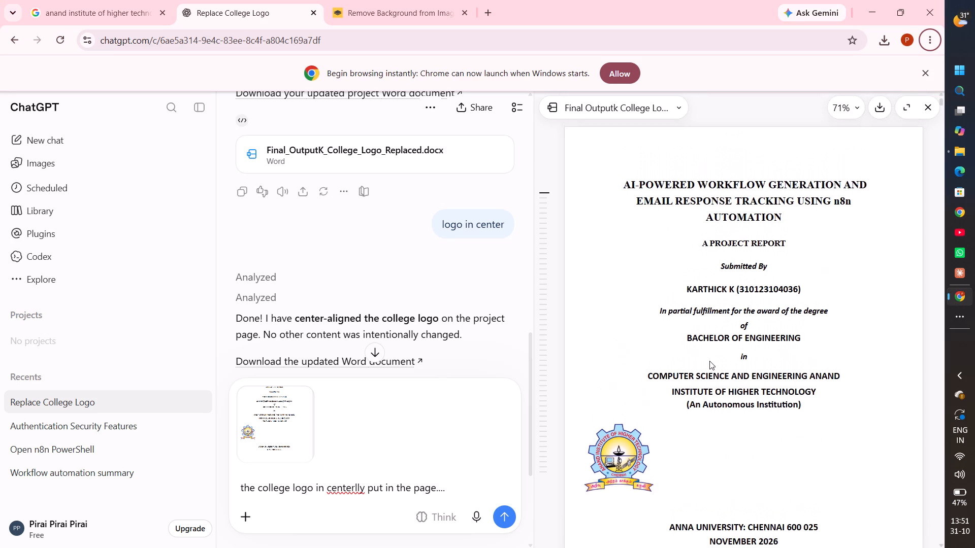
pyautogui.scroll(1, 709, 361)
pyautogui.hotkey('alt', 'Tab')
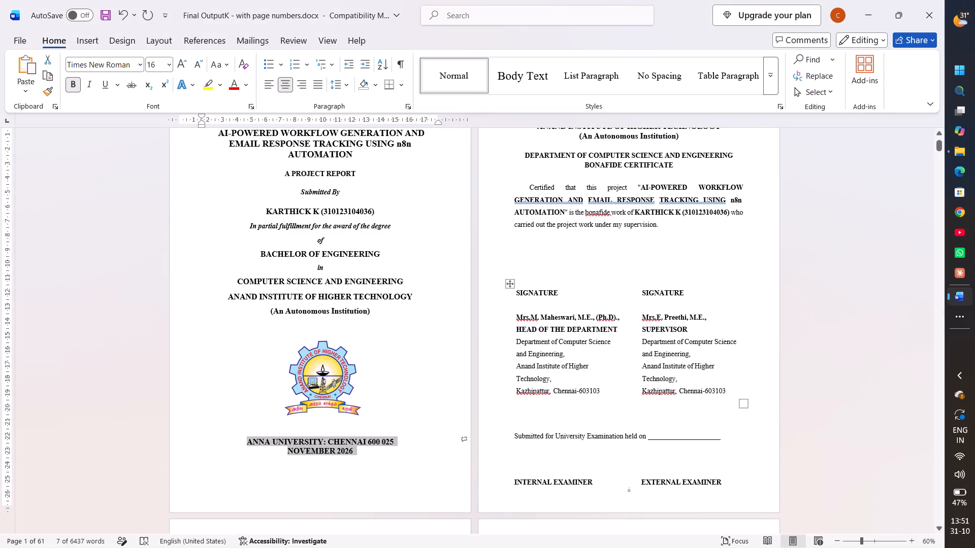
# Deselect the cover-page text, check the page layout, and save the project report.
pyautogui.click(397, 422)
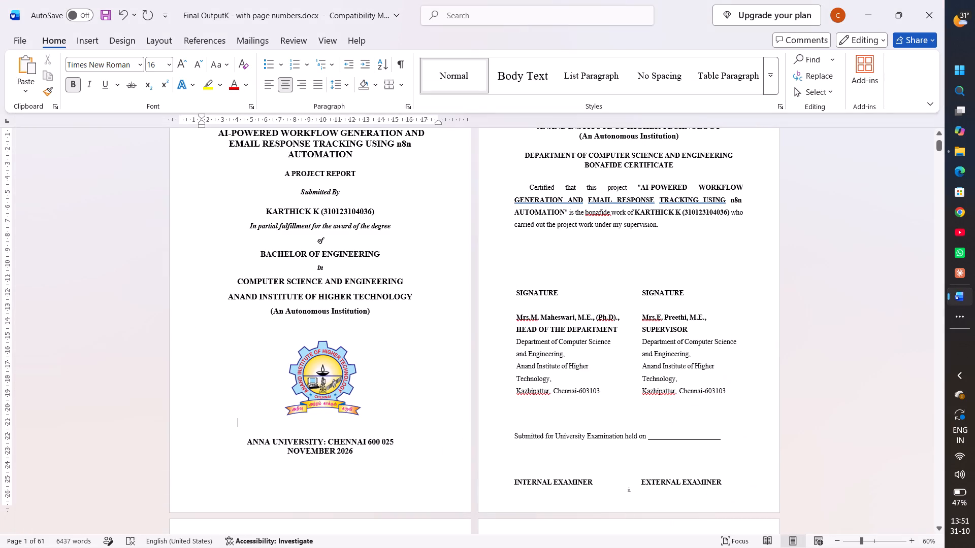
pyautogui.scroll(-1, 397, 422)
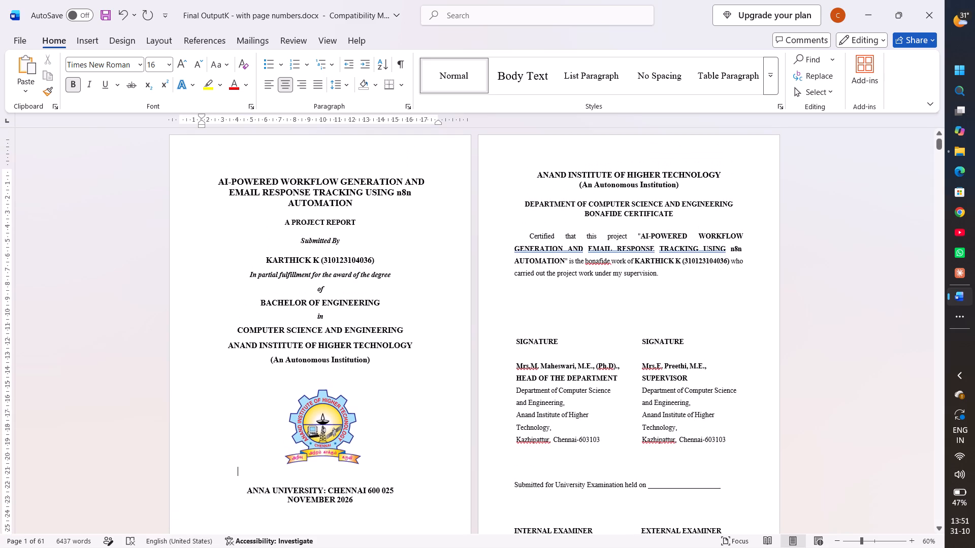
pyautogui.scroll(-1, 397, 422)
pyautogui.scroll(1, 397, 422)
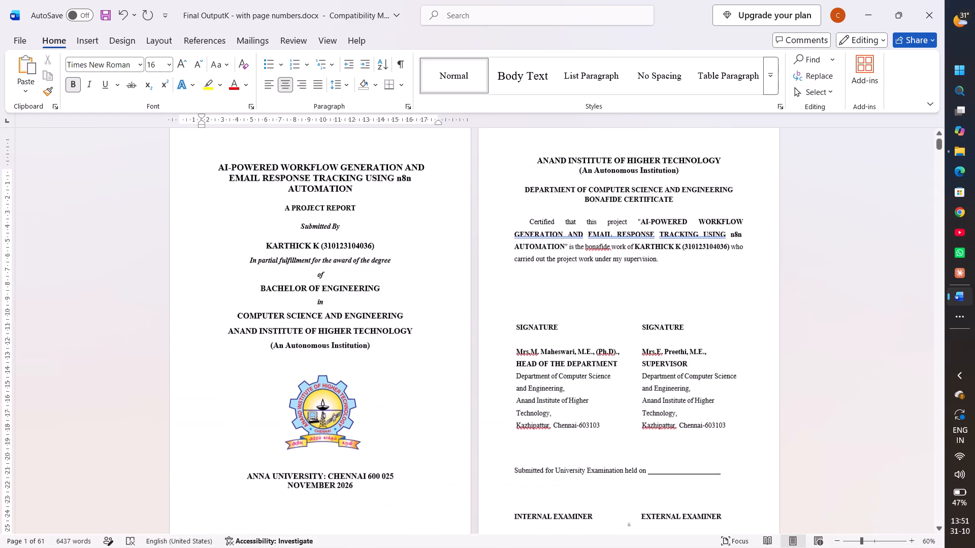
pyautogui.hotkey('ctrl', 's')
# Look through the report's contents, diagrams and chapters up to Future Enhancement, and examine the module headings in Chapter 5.
pyautogui.scroll(-2, 482, 368)
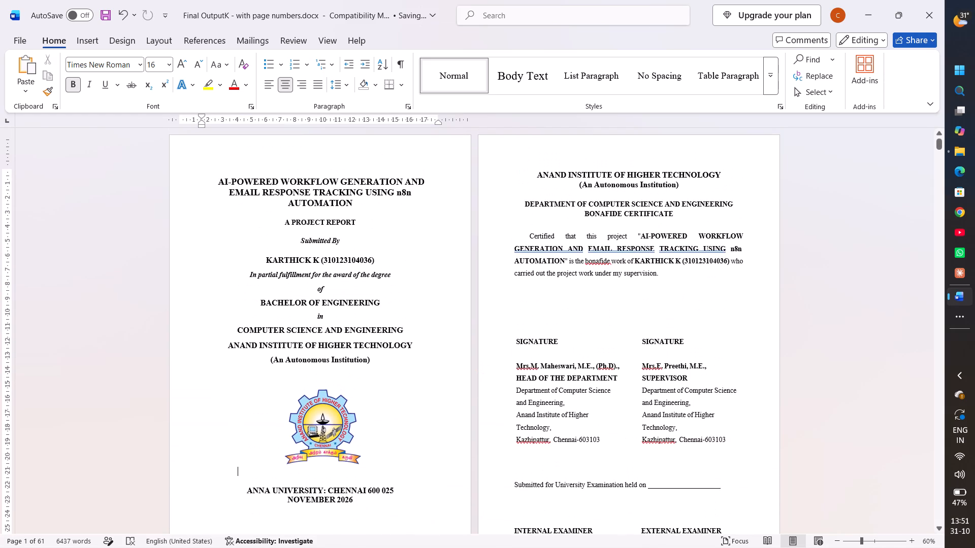
pyautogui.scroll(-6, 482, 368)
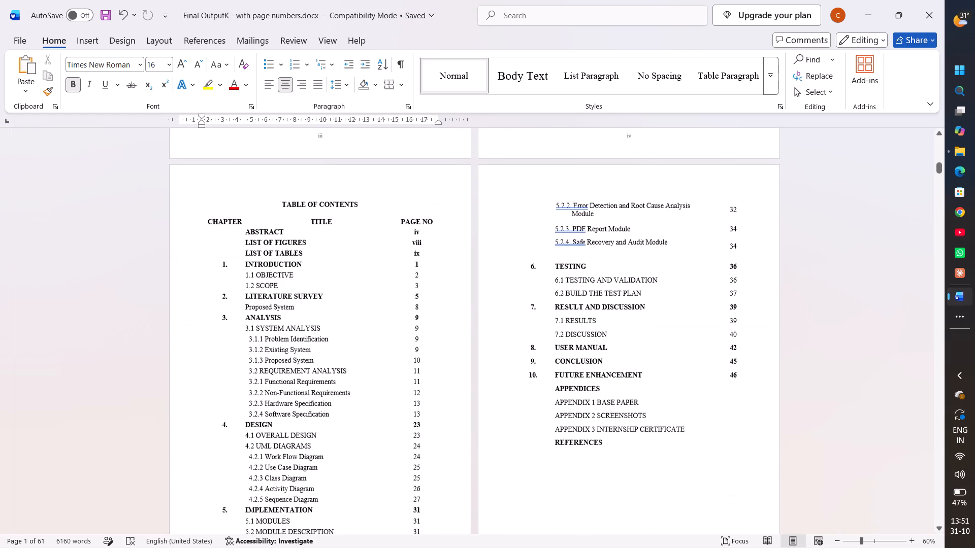
pyautogui.scroll(1, 482, 368)
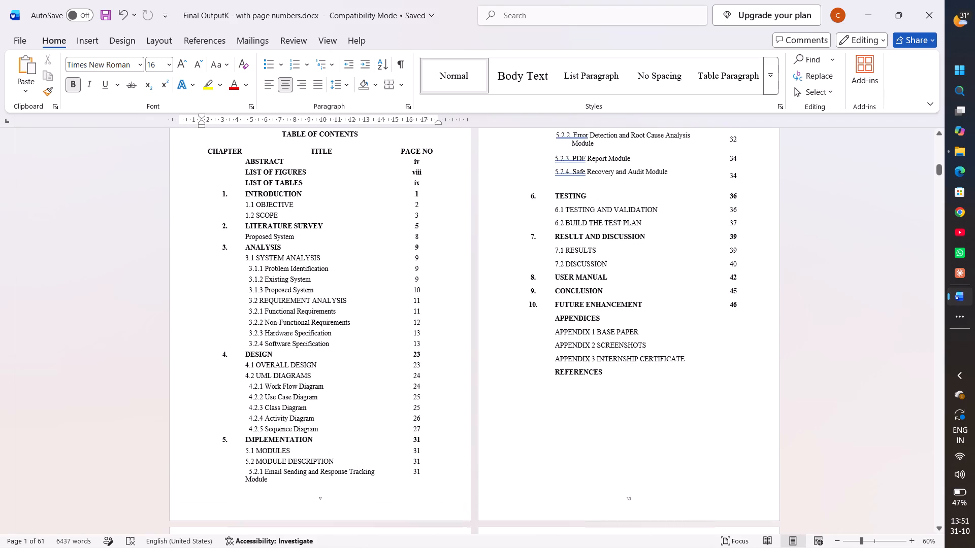
pyautogui.scroll(1, 482, 368)
pyautogui.scroll(-20, 482, 368)
pyautogui.scroll(-1, 482, 368)
pyautogui.scroll(2, 482, 368)
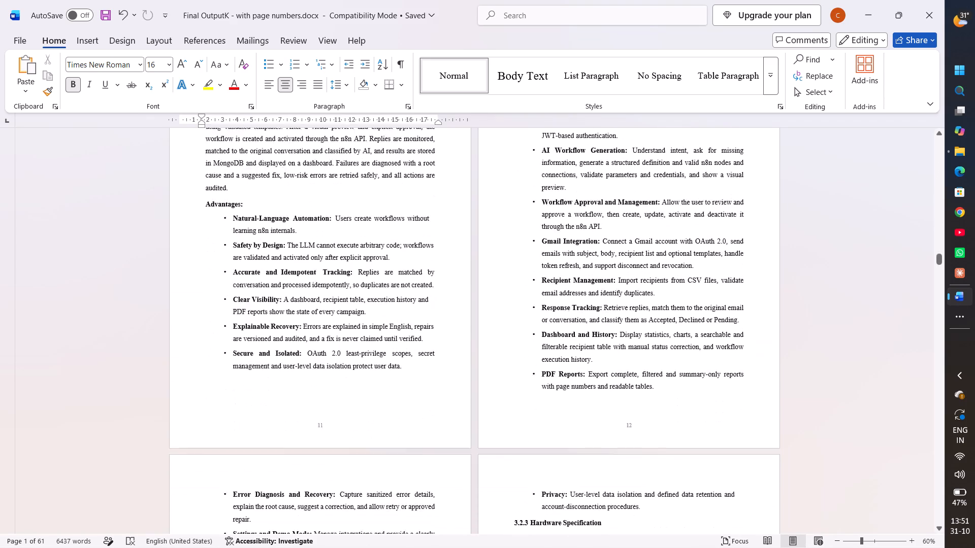
pyautogui.scroll(5, 482, 368)
pyautogui.scroll(-20, 482, 368)
pyautogui.scroll(-6, 482, 368)
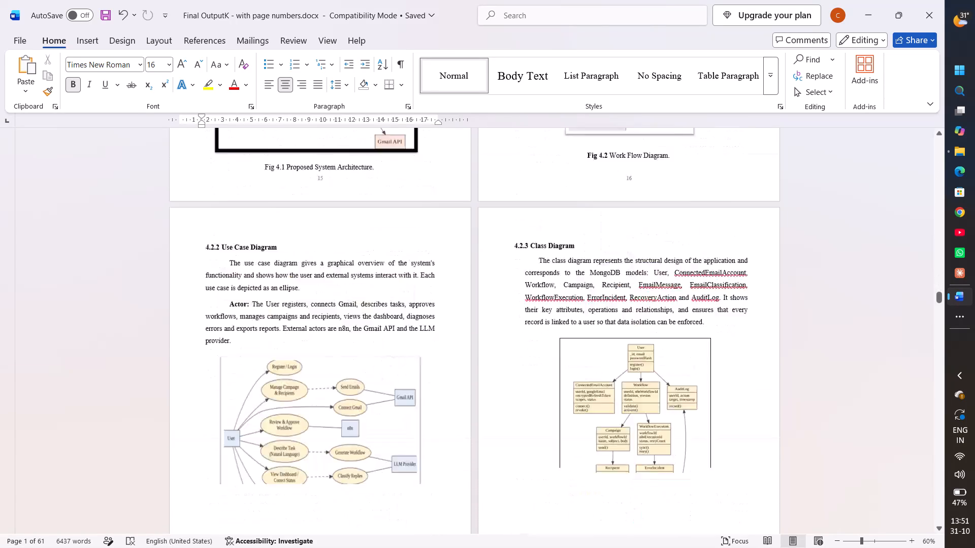
pyautogui.scroll(-20, 482, 368)
pyautogui.scroll(-20, 482, 368)
pyautogui.scroll(-8, 482, 368)
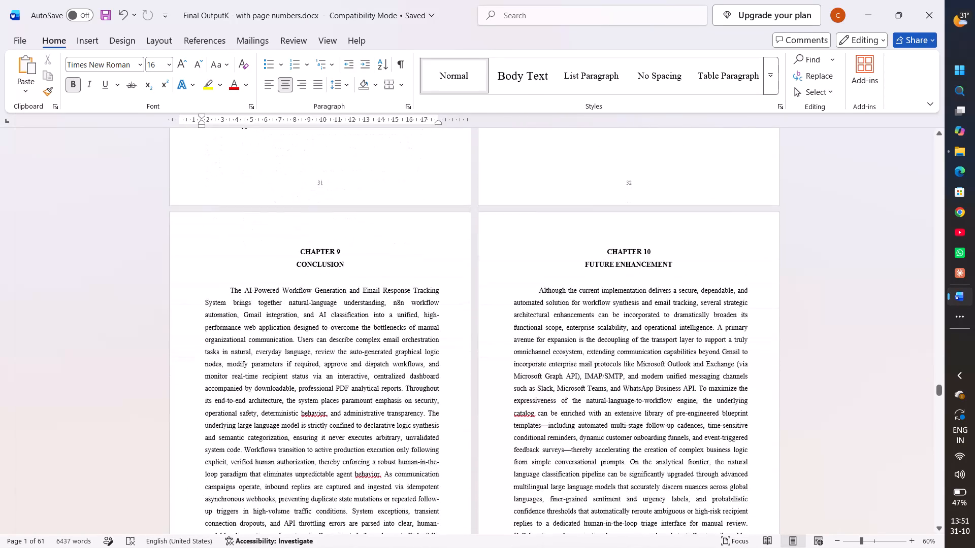
pyautogui.scroll(4, 482, 368)
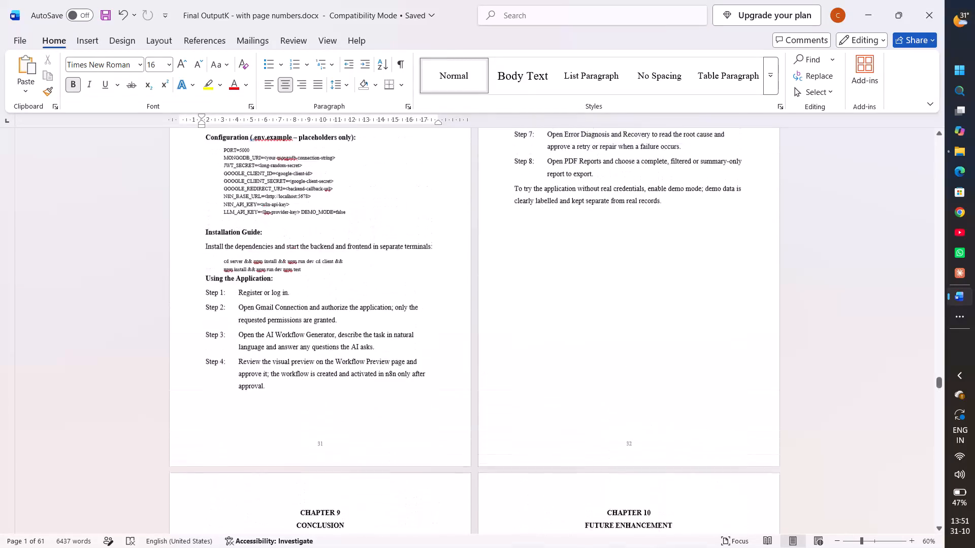
pyautogui.scroll(7, 482, 368)
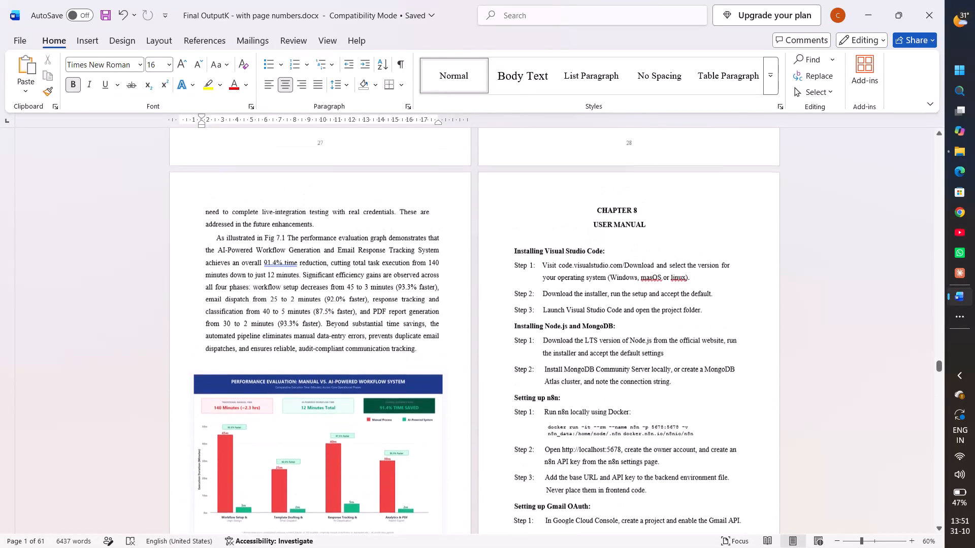
pyautogui.scroll(6, 482, 368)
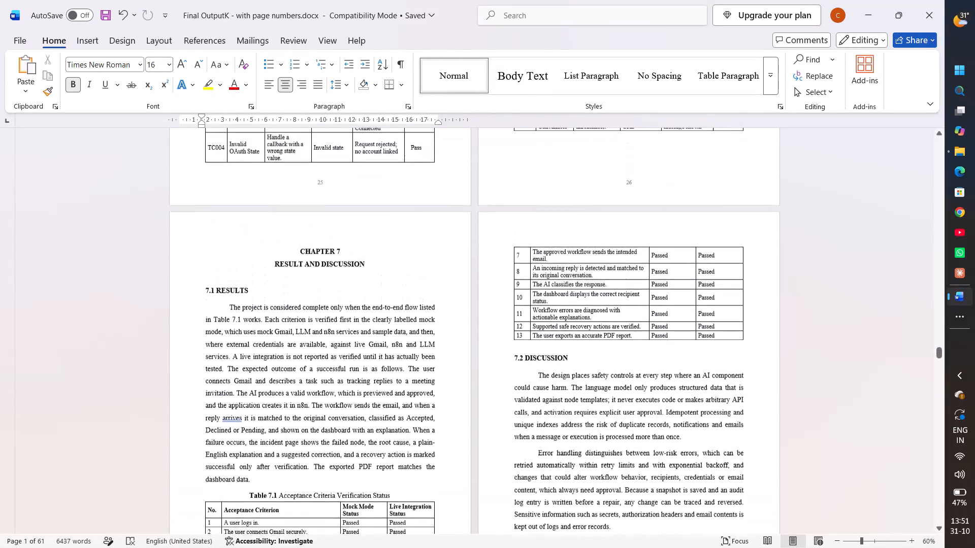
pyautogui.scroll(6, 482, 368)
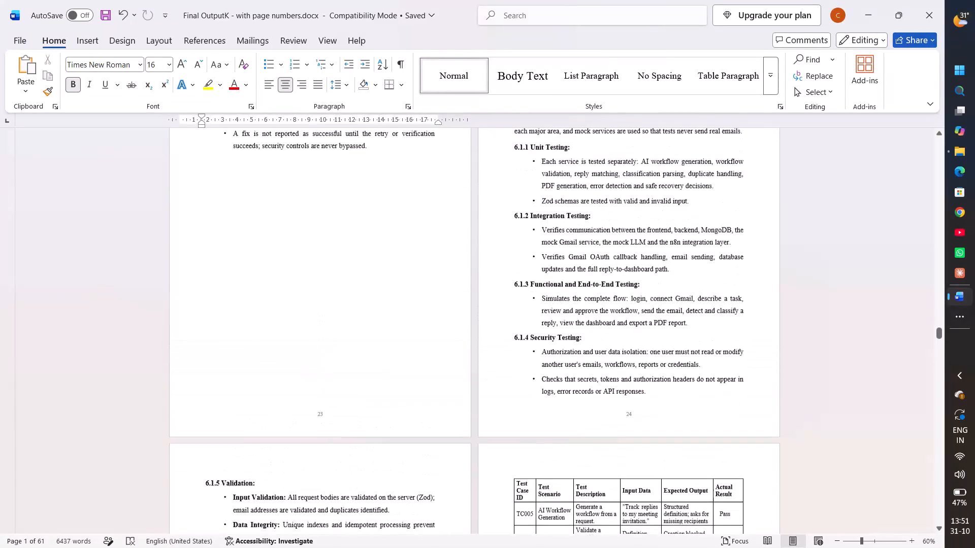
pyautogui.scroll(4, 482, 368)
pyautogui.scroll(-1, 482, 368)
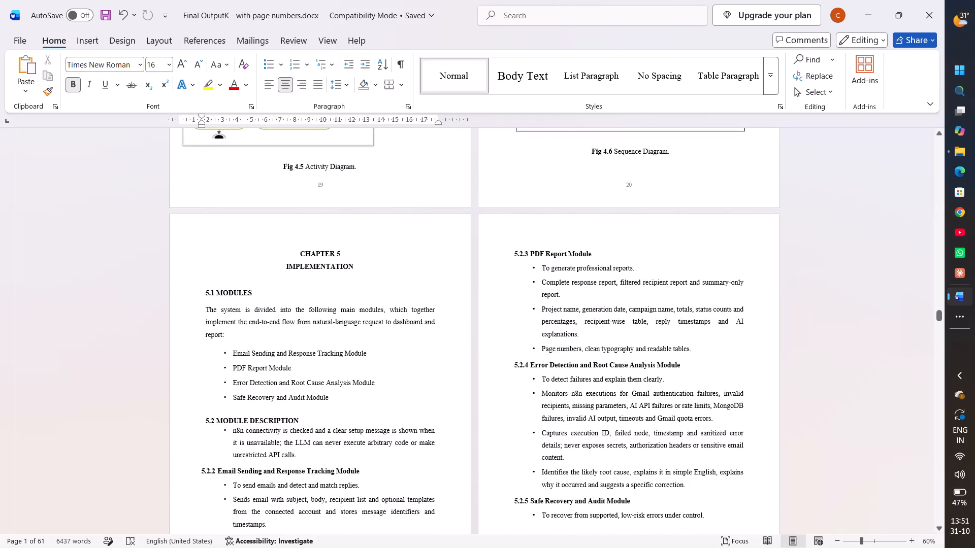
pyautogui.scroll(-3, 482, 368)
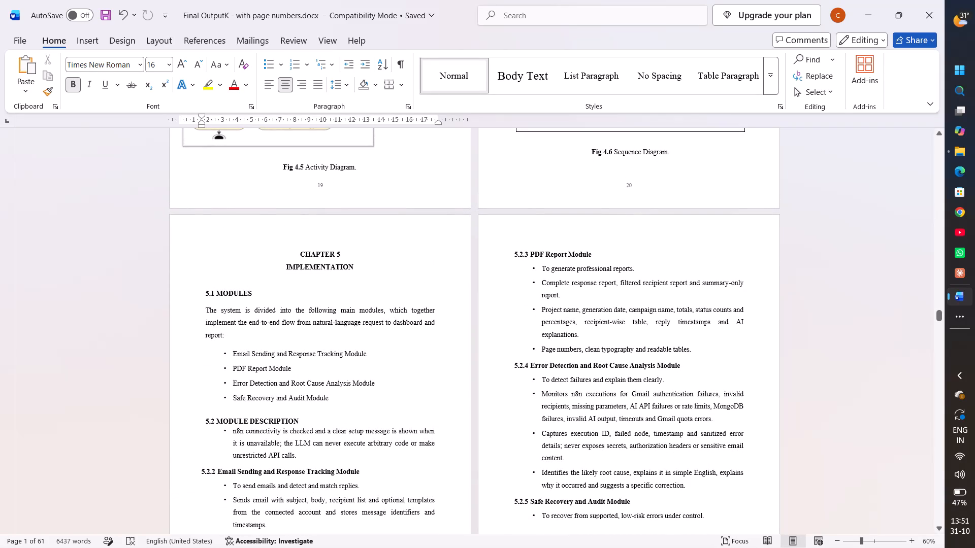
pyautogui.scroll(-2, 482, 368)
pyautogui.scroll(1, 482, 368)
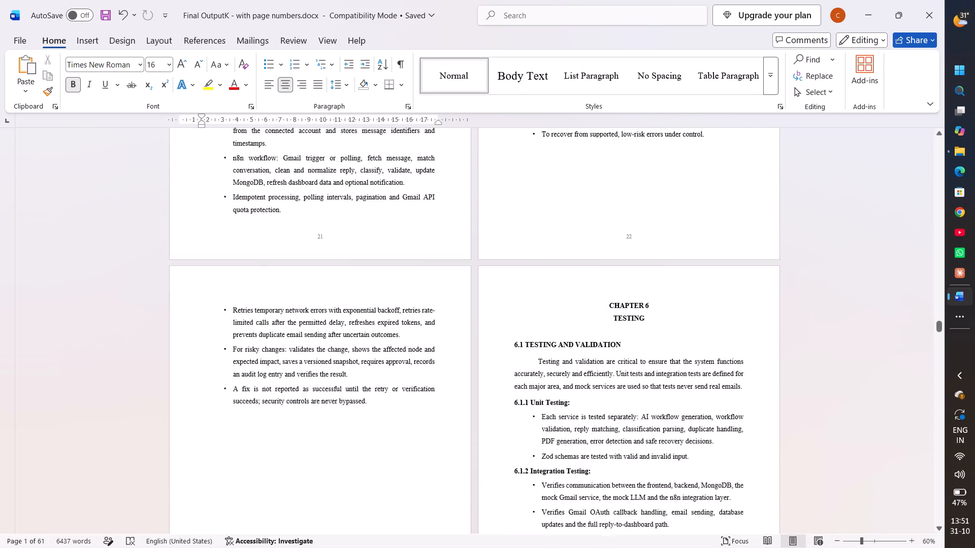
pyautogui.scroll(2, 482, 368)
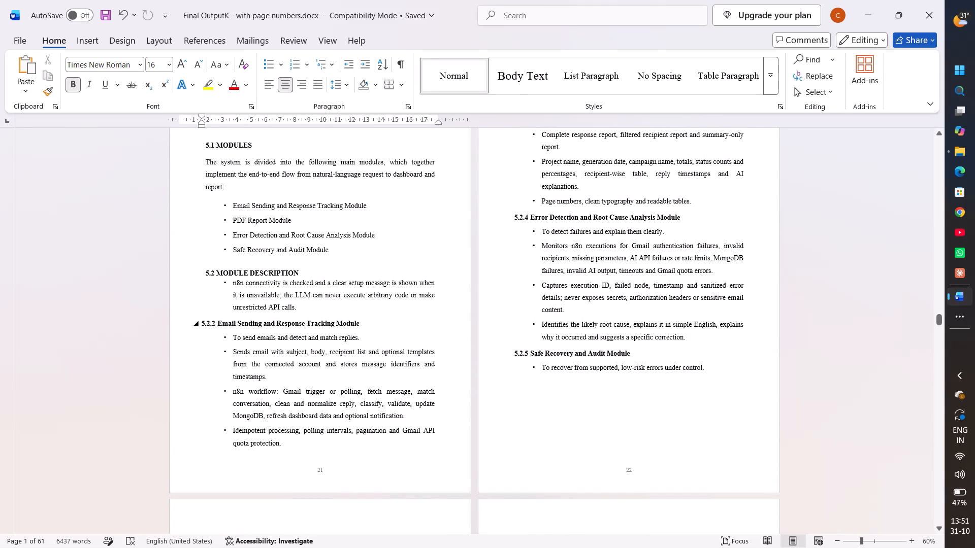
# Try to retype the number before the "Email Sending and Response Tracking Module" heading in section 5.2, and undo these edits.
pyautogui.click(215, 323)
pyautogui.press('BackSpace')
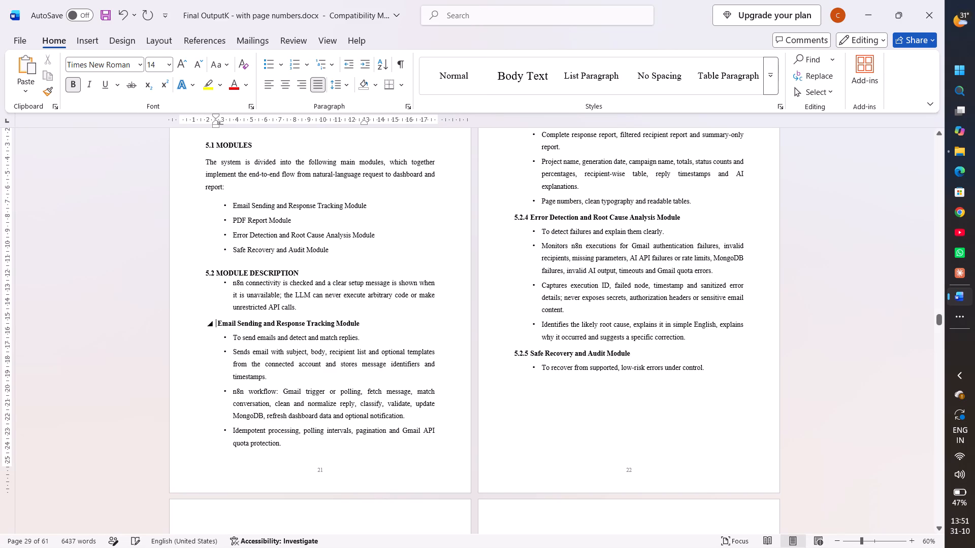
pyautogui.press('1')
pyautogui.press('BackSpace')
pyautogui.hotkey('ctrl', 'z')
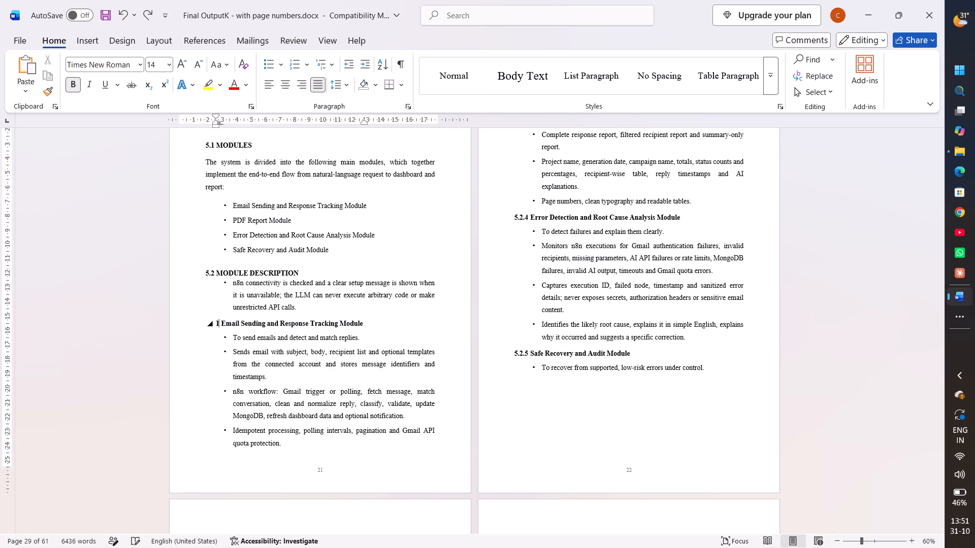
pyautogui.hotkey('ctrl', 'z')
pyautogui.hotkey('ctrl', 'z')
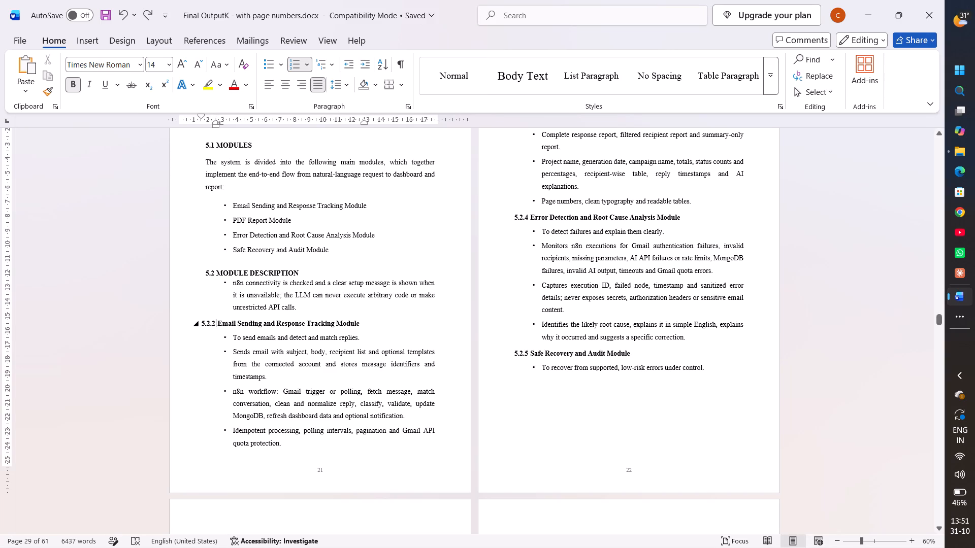
# Replace the automatic number of the "Email Sending and Response Tracking Module" heading in section 5.2 with 5.2.1.
pyautogui.click(213, 323)
pyautogui.doubleClick(213, 323)
pyautogui.click(213, 323)
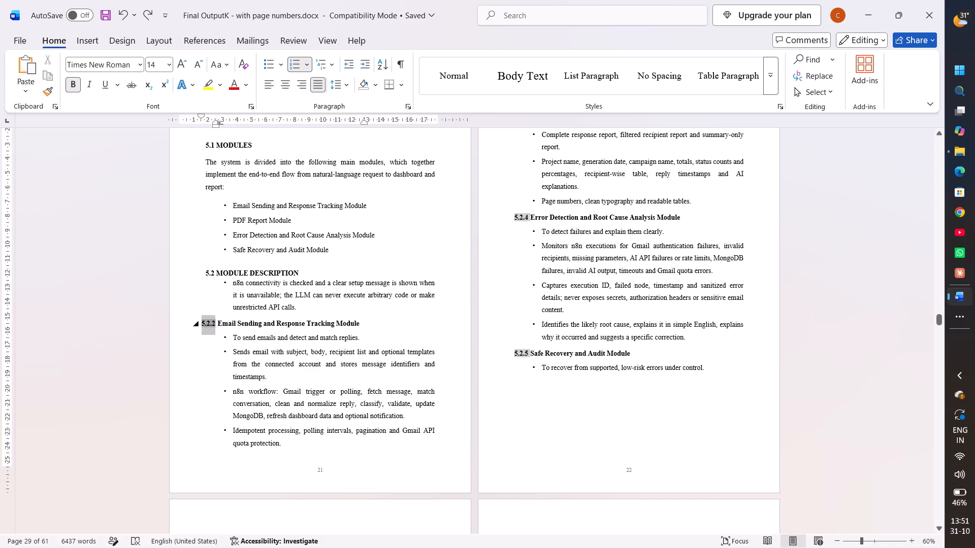
pyautogui.click(216, 344)
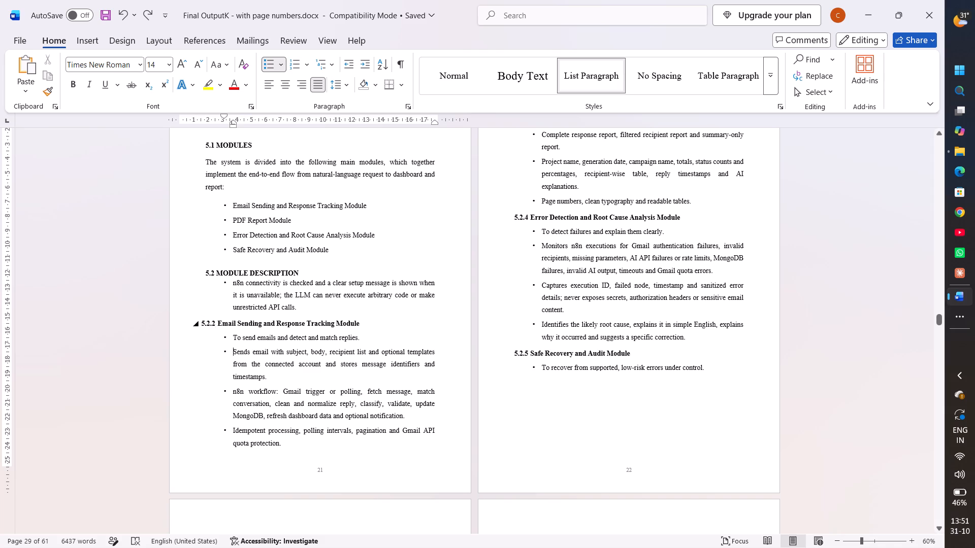
pyautogui.click(214, 325)
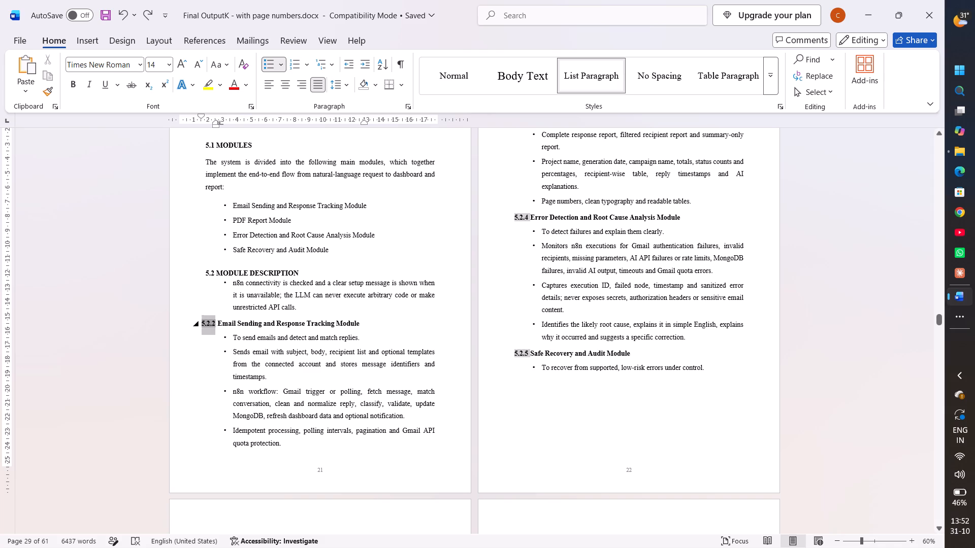
pyautogui.click(218, 321)
pyautogui.press('Left')
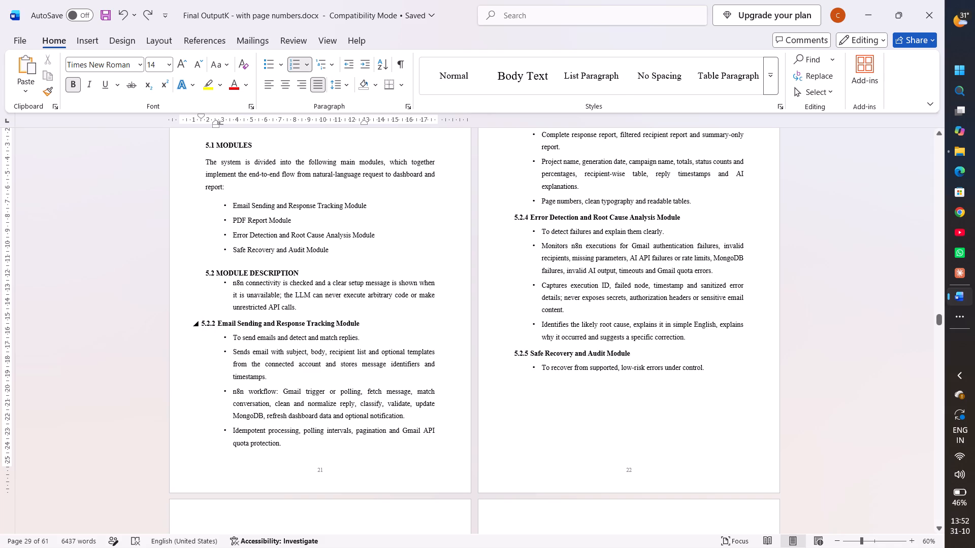
pyautogui.hotkey('shift', 'Left')
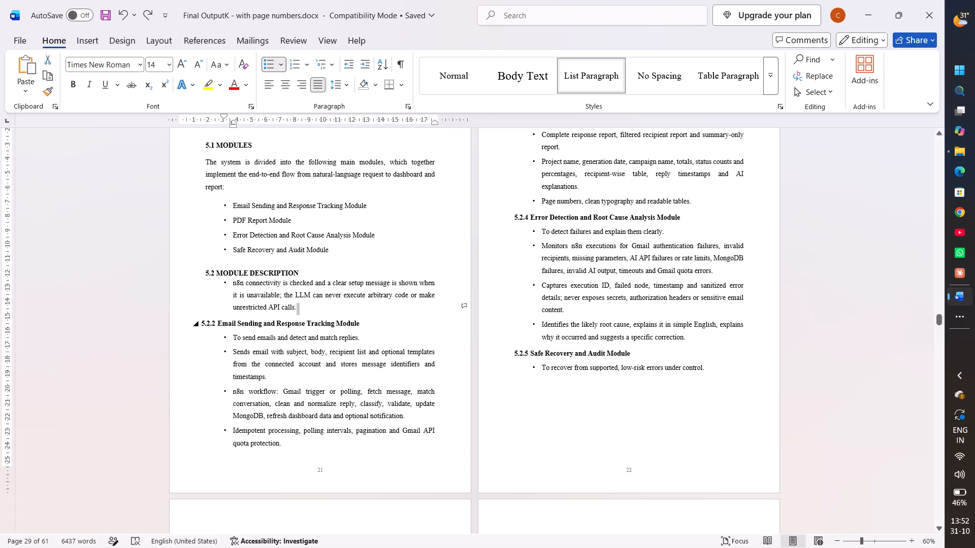
pyautogui.hotkey('shift', 'Right')
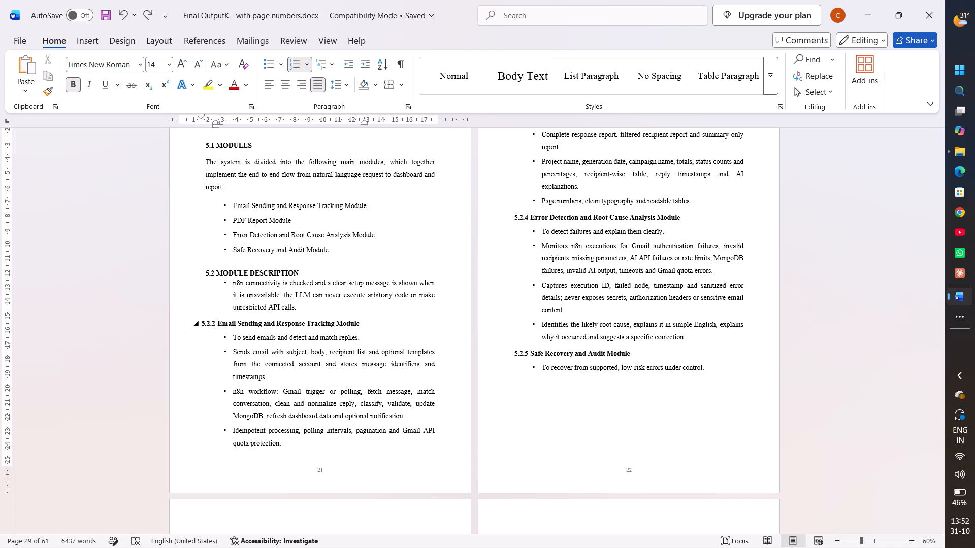
pyautogui.press('BackSpace')
pyautogui.press('BackSpace')
pyautogui.hotkey('ctrl', 'z')
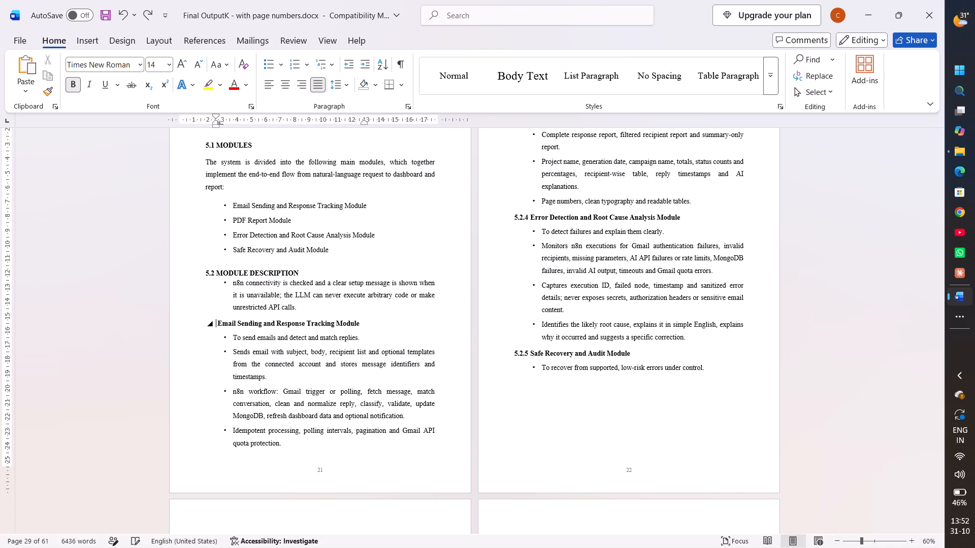
pyautogui.write('5.')
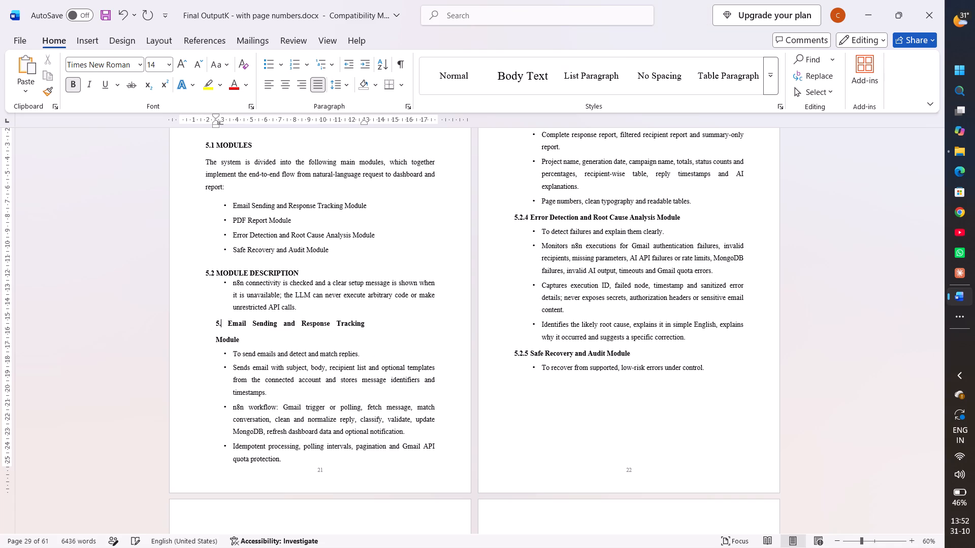
pyautogui.write('2.1')
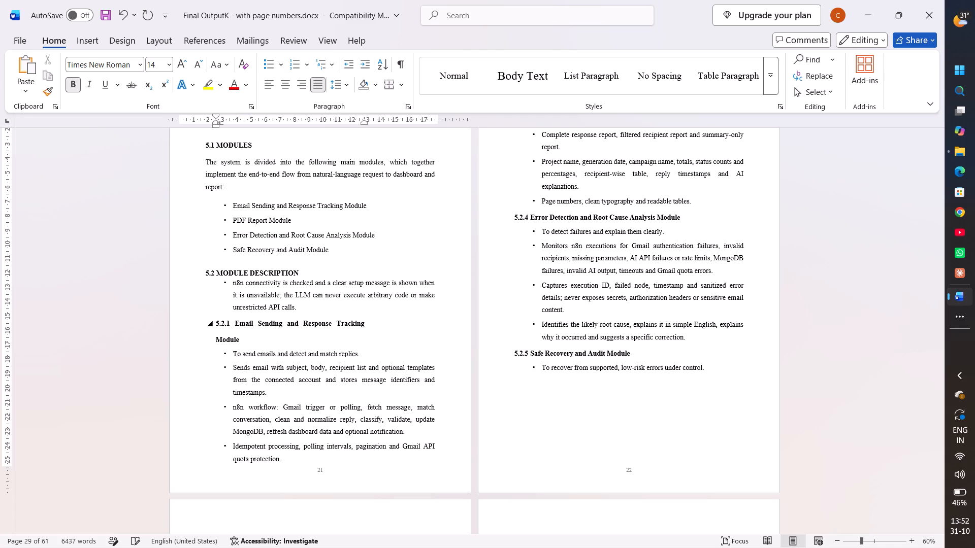
# Reduce the indent of the 5.2.1 heading so it lines up with the 5.2 MODULE DESCRIPTION heading.
pyautogui.click(216, 321)
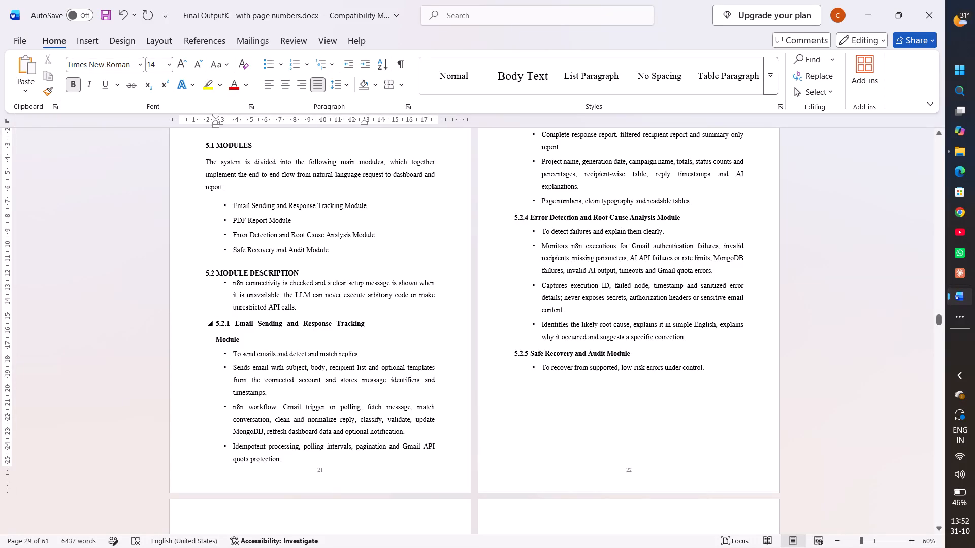
pyautogui.click(216, 321)
pyautogui.press('BackSpace')
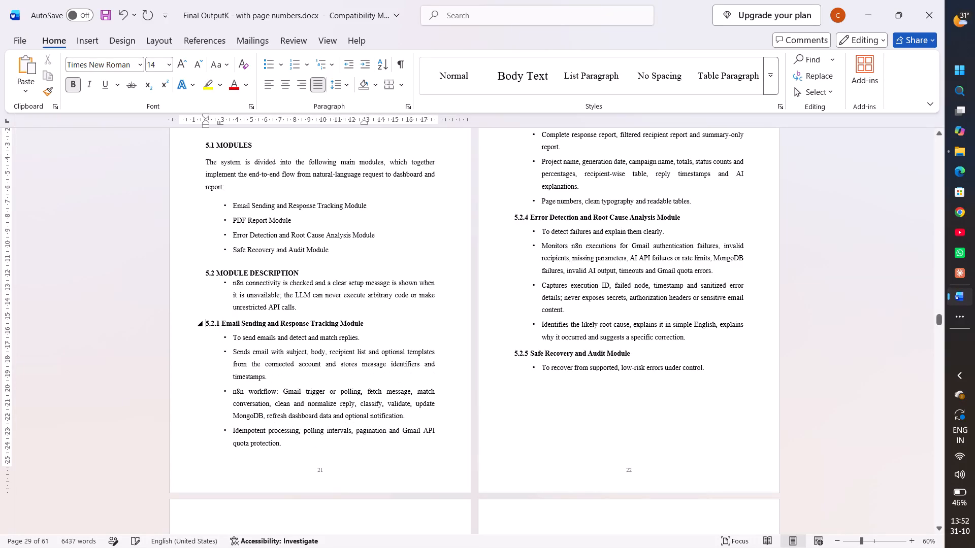
pyautogui.click(223, 360)
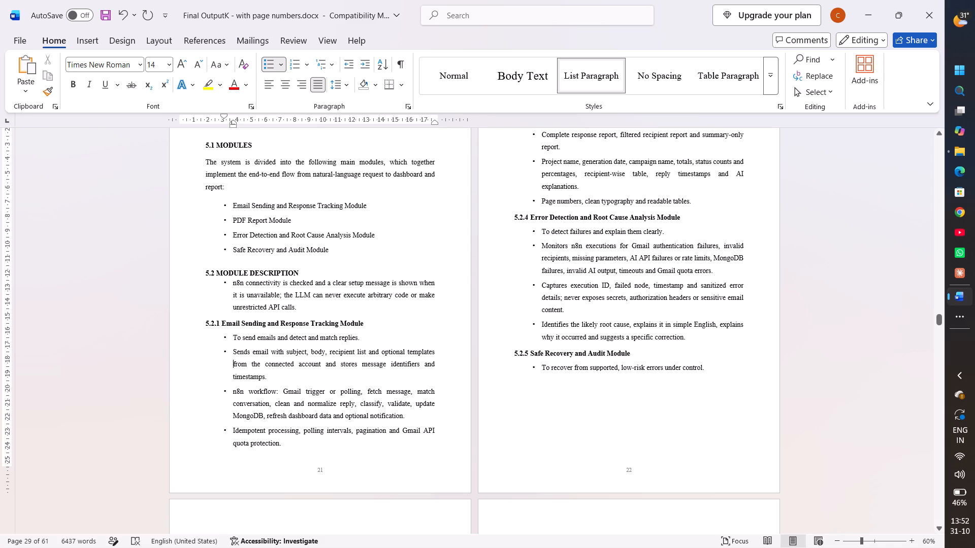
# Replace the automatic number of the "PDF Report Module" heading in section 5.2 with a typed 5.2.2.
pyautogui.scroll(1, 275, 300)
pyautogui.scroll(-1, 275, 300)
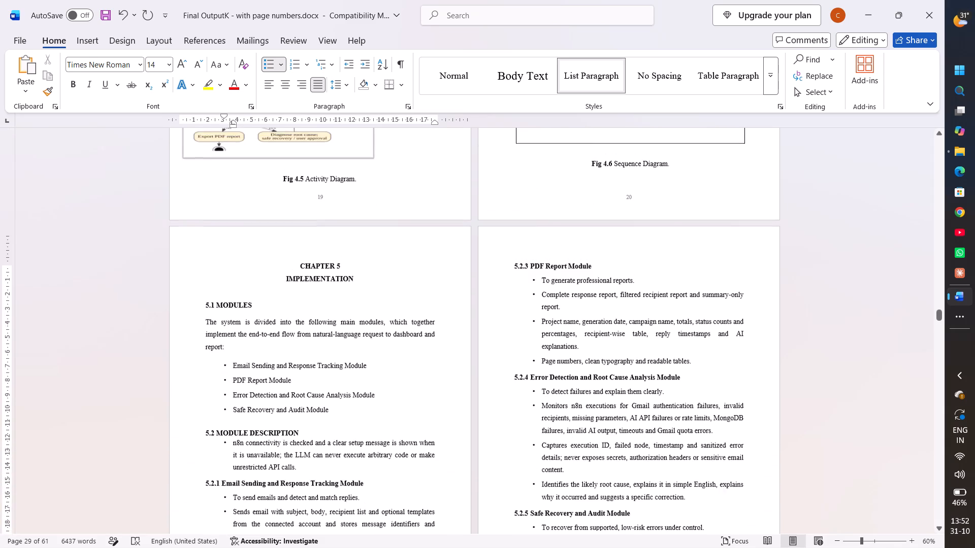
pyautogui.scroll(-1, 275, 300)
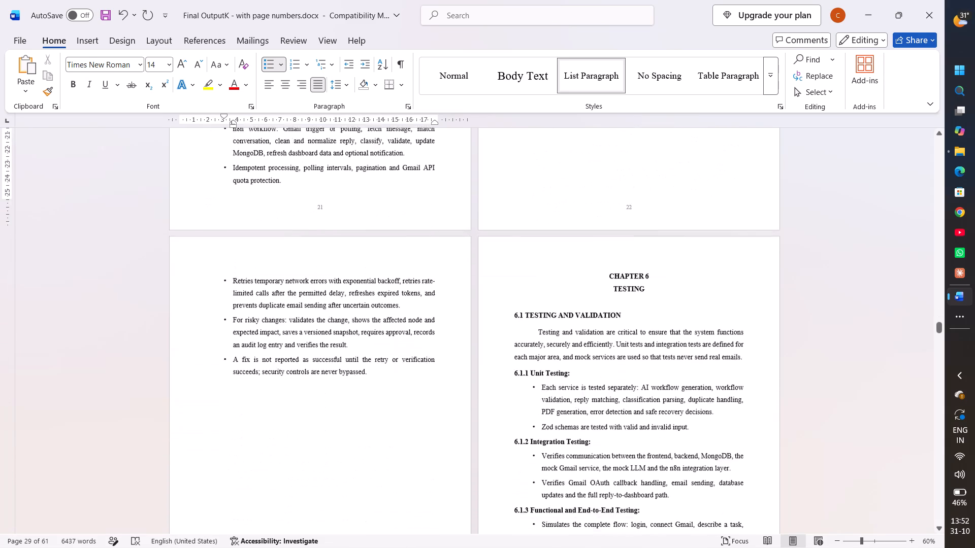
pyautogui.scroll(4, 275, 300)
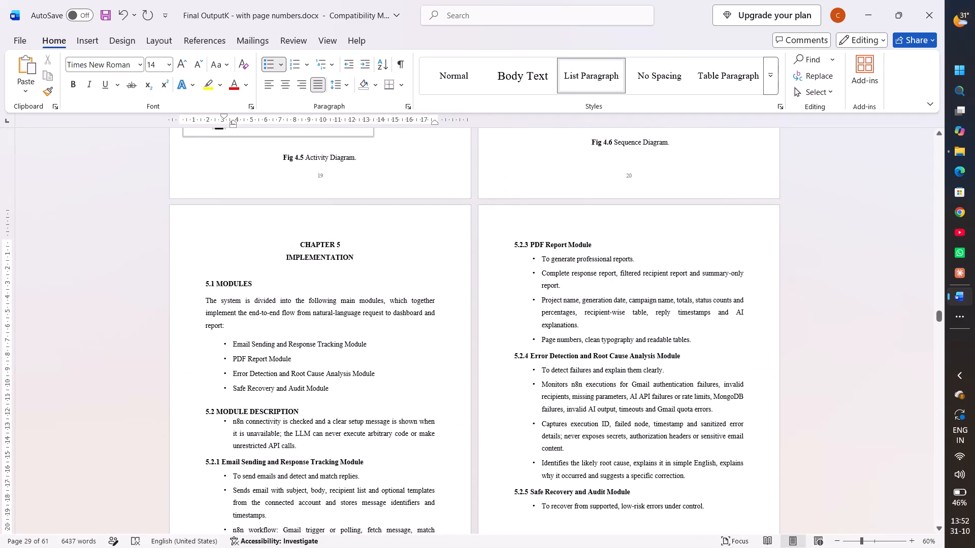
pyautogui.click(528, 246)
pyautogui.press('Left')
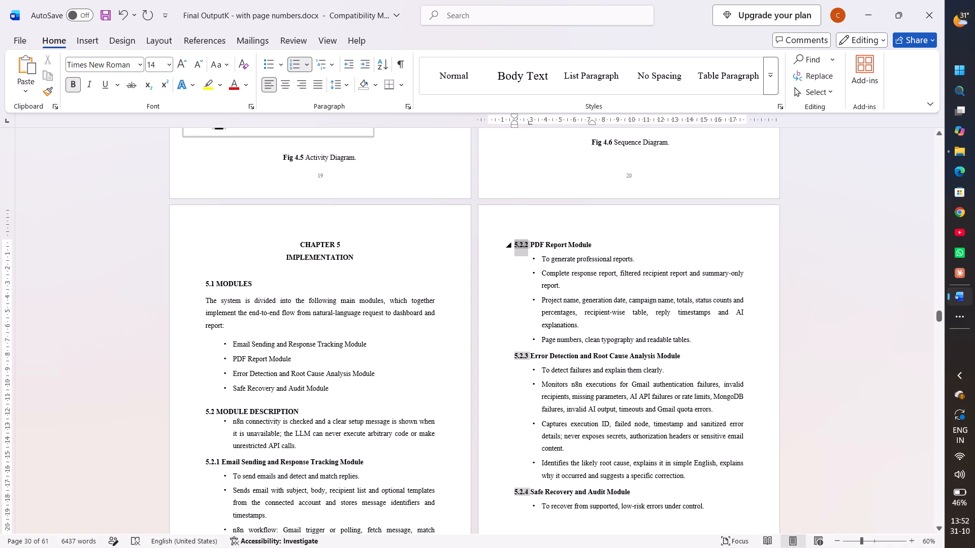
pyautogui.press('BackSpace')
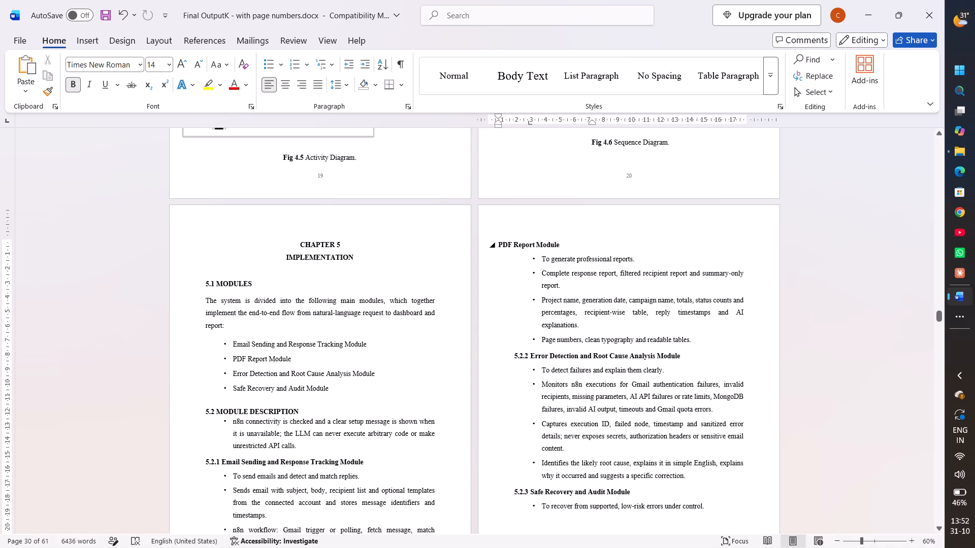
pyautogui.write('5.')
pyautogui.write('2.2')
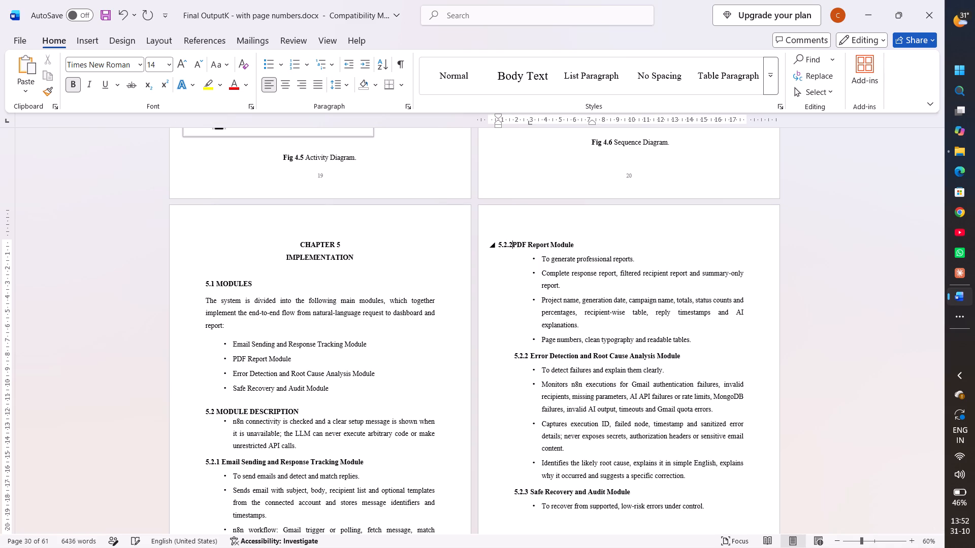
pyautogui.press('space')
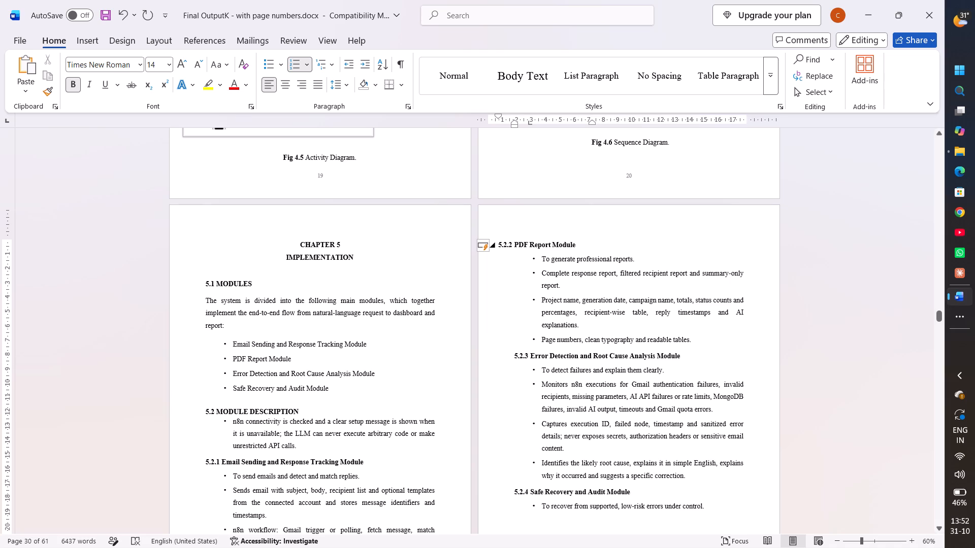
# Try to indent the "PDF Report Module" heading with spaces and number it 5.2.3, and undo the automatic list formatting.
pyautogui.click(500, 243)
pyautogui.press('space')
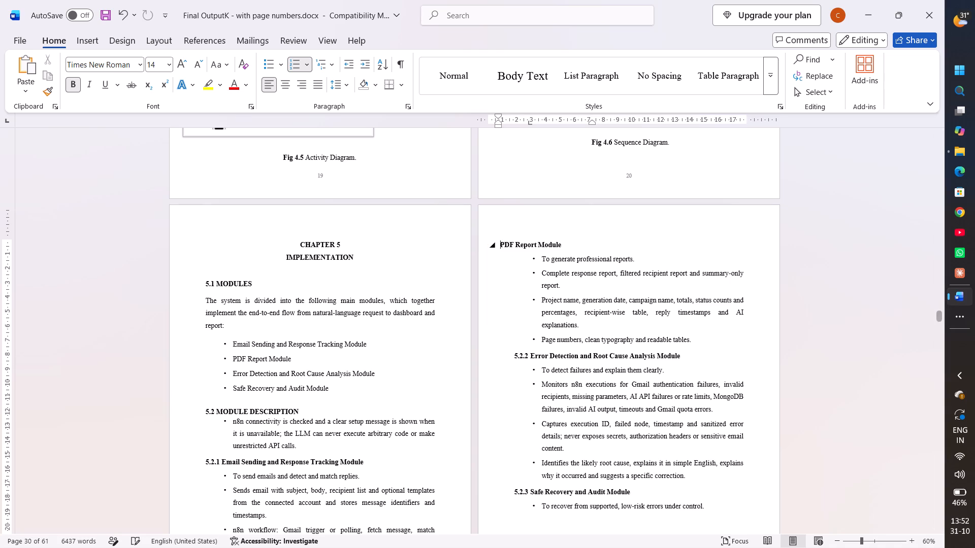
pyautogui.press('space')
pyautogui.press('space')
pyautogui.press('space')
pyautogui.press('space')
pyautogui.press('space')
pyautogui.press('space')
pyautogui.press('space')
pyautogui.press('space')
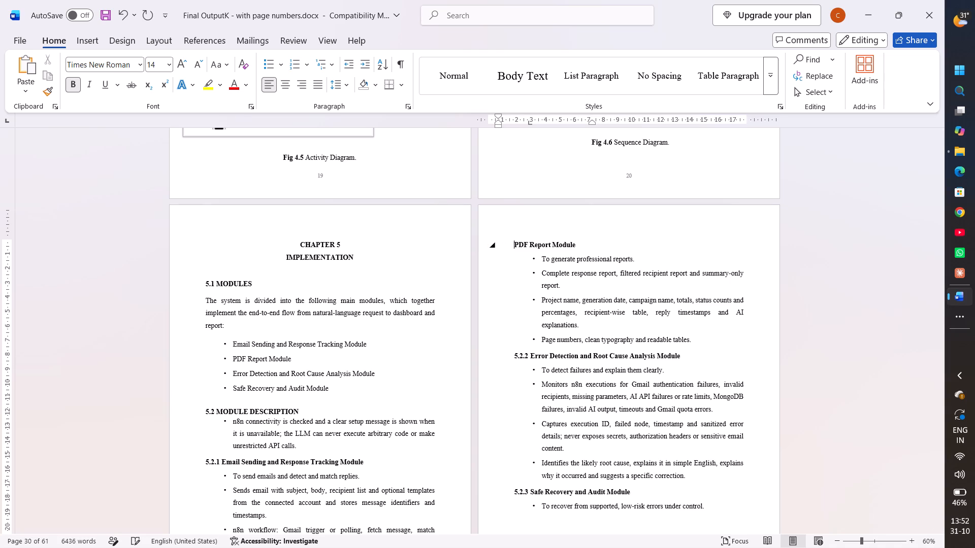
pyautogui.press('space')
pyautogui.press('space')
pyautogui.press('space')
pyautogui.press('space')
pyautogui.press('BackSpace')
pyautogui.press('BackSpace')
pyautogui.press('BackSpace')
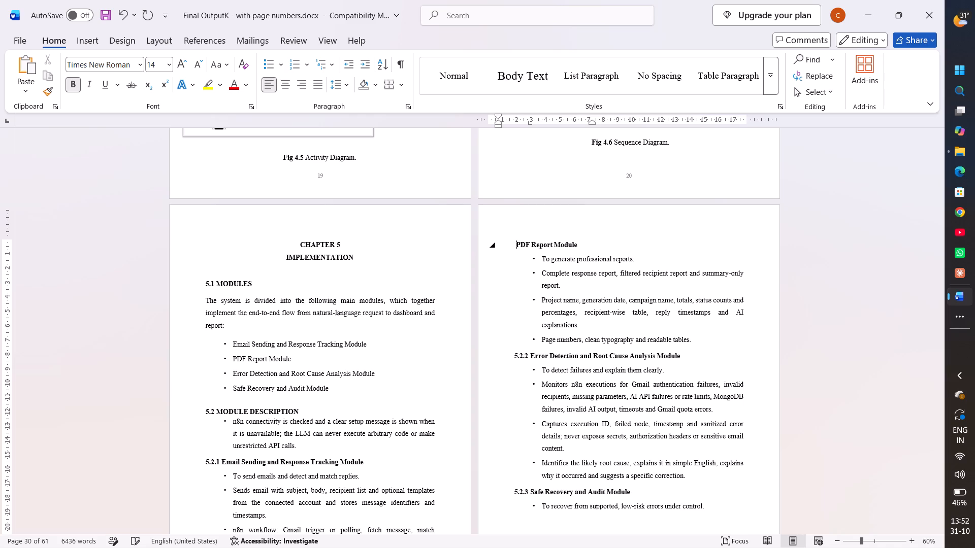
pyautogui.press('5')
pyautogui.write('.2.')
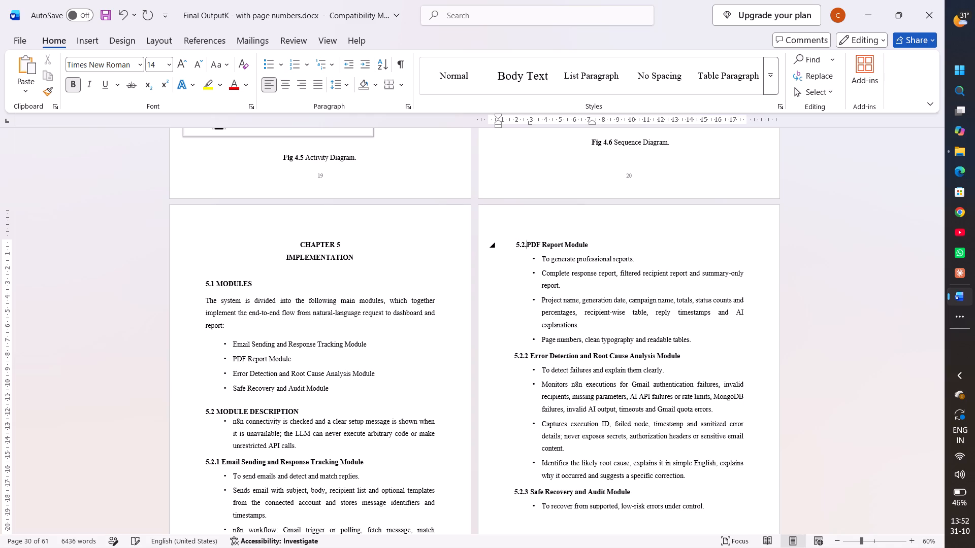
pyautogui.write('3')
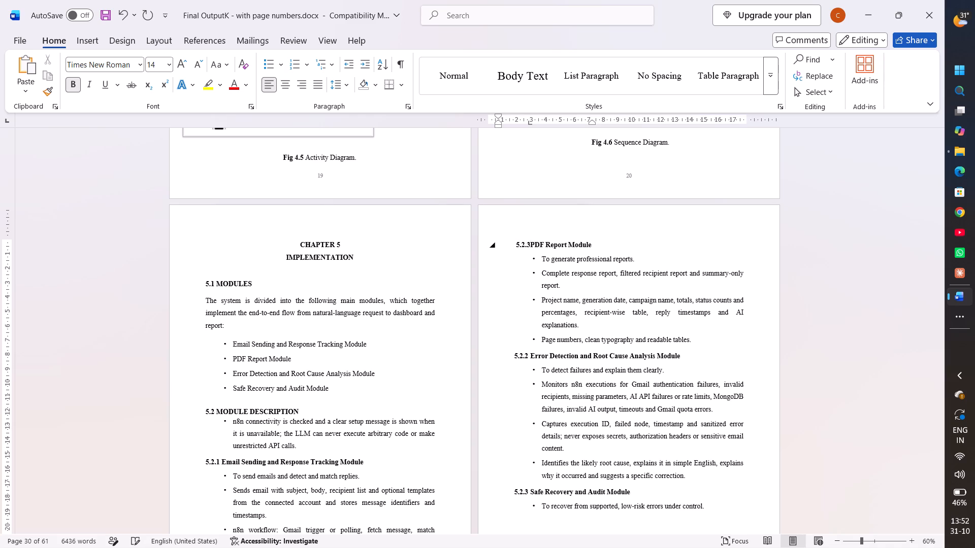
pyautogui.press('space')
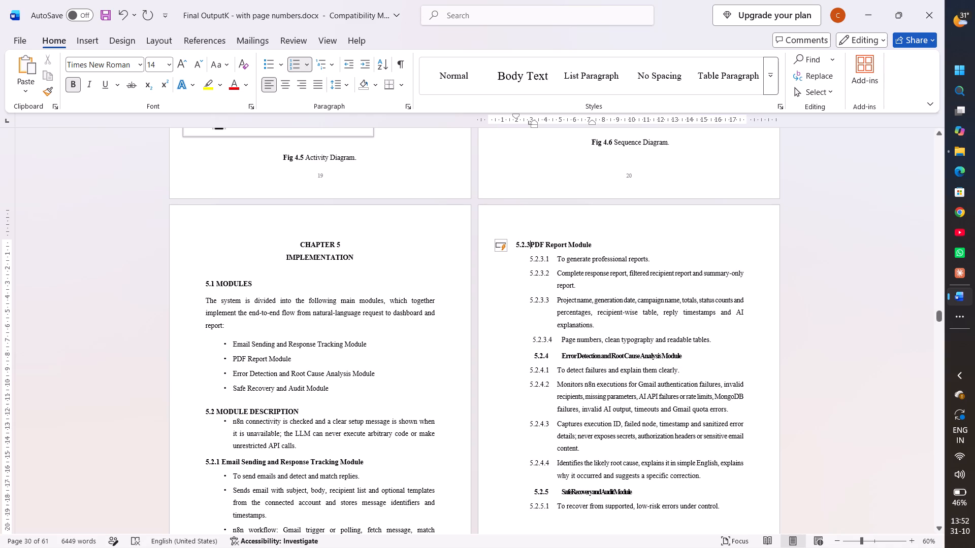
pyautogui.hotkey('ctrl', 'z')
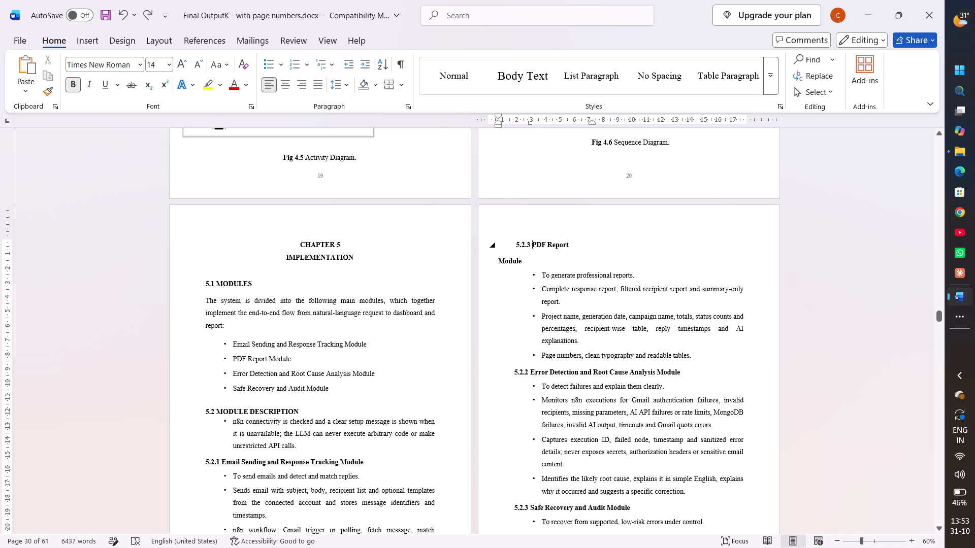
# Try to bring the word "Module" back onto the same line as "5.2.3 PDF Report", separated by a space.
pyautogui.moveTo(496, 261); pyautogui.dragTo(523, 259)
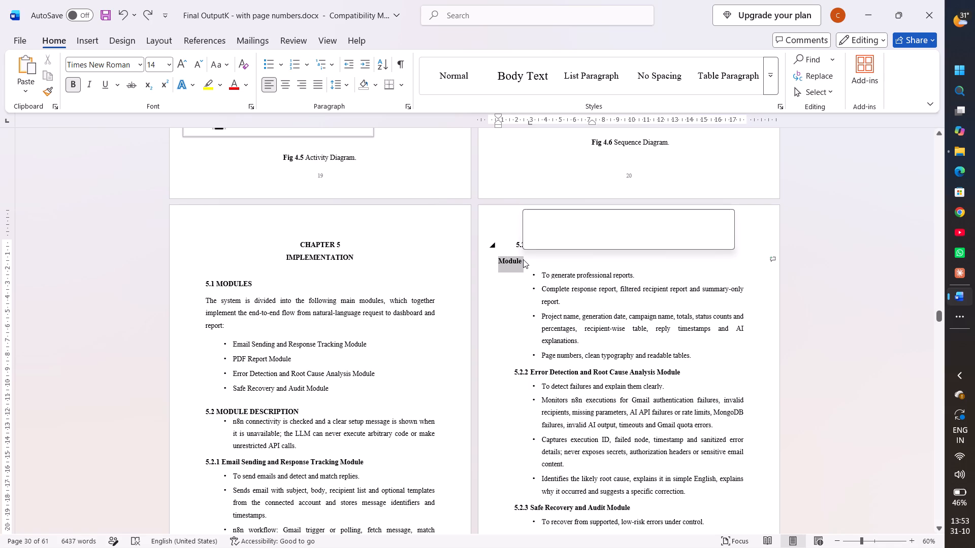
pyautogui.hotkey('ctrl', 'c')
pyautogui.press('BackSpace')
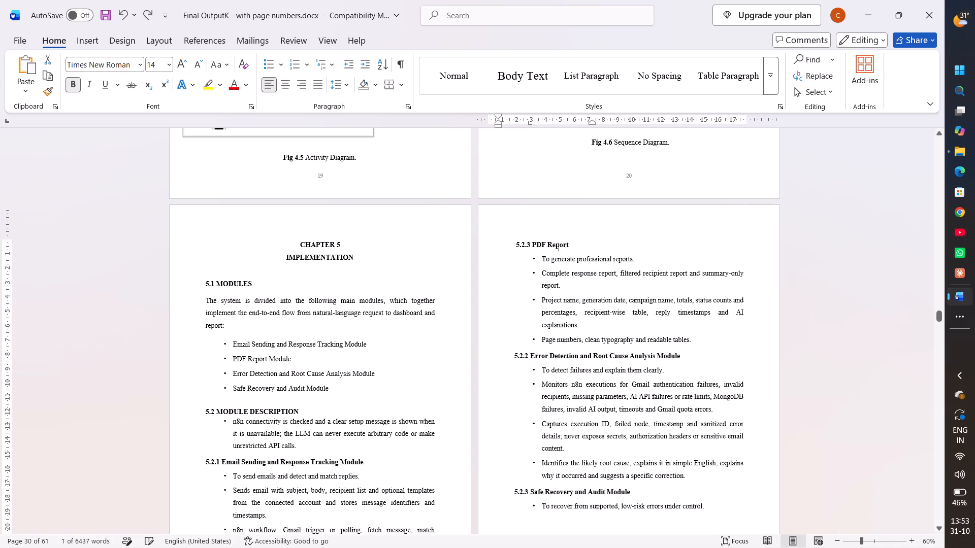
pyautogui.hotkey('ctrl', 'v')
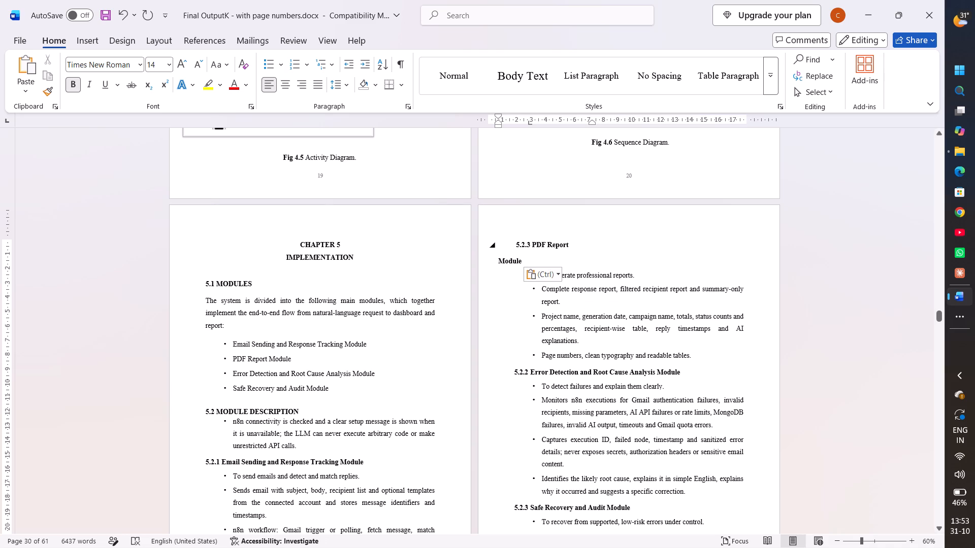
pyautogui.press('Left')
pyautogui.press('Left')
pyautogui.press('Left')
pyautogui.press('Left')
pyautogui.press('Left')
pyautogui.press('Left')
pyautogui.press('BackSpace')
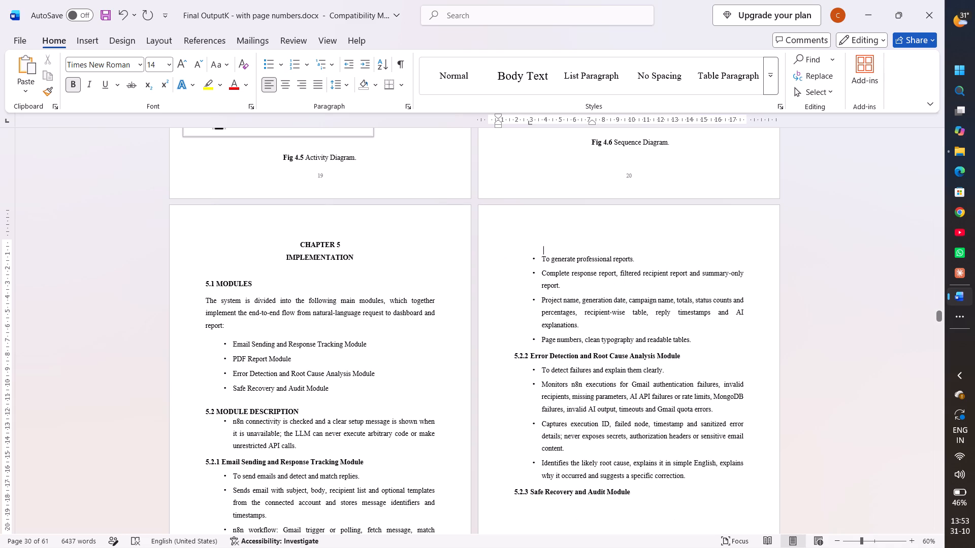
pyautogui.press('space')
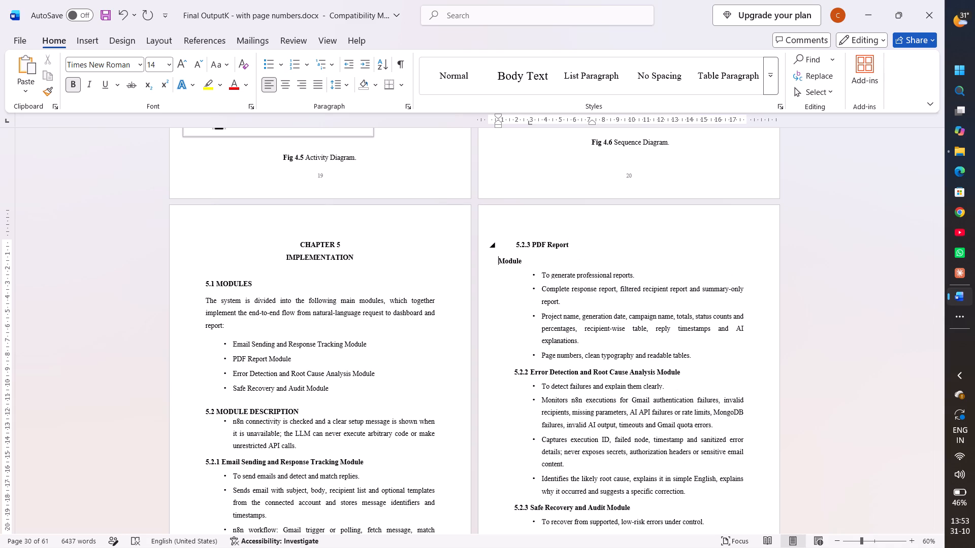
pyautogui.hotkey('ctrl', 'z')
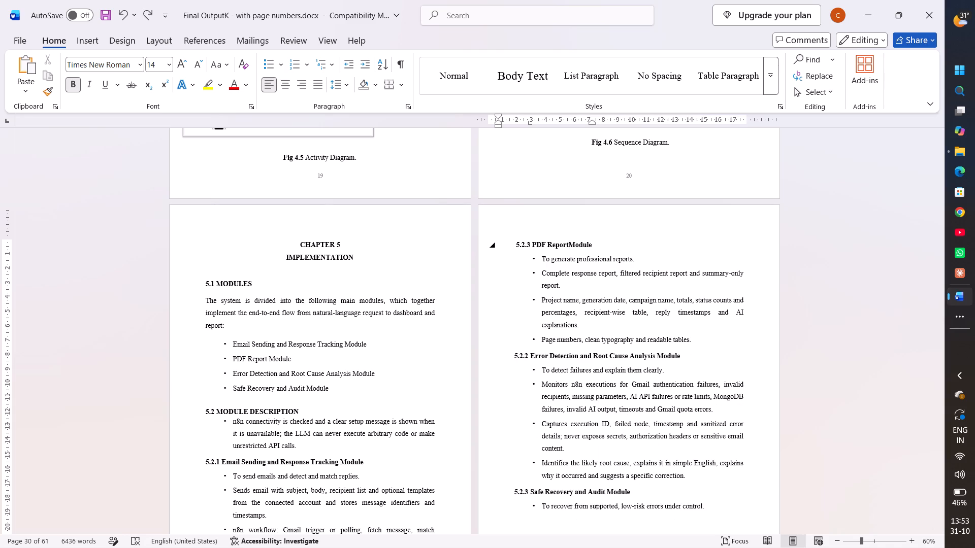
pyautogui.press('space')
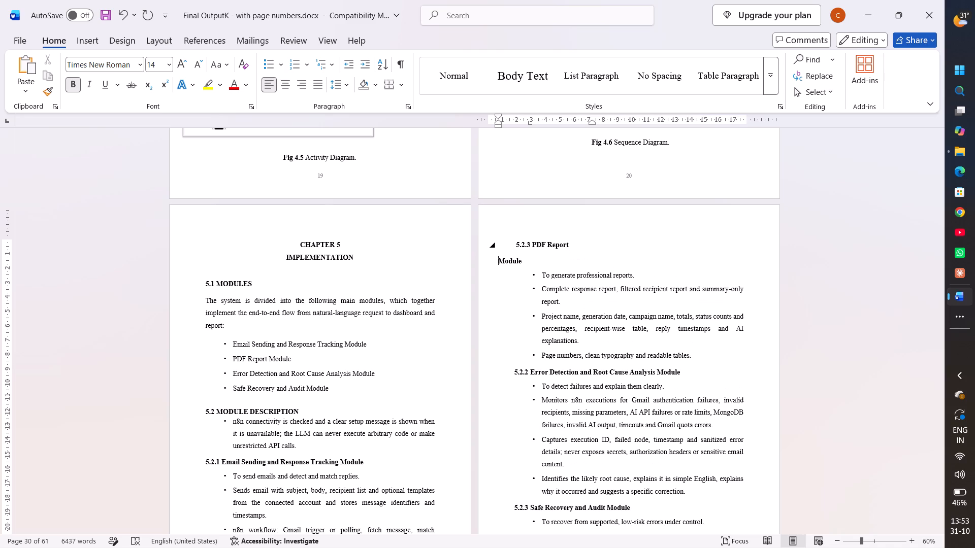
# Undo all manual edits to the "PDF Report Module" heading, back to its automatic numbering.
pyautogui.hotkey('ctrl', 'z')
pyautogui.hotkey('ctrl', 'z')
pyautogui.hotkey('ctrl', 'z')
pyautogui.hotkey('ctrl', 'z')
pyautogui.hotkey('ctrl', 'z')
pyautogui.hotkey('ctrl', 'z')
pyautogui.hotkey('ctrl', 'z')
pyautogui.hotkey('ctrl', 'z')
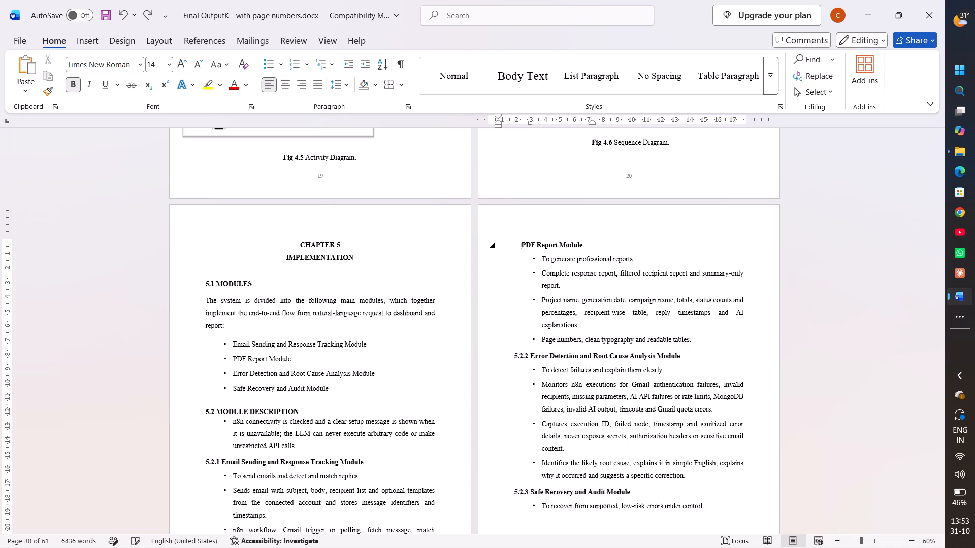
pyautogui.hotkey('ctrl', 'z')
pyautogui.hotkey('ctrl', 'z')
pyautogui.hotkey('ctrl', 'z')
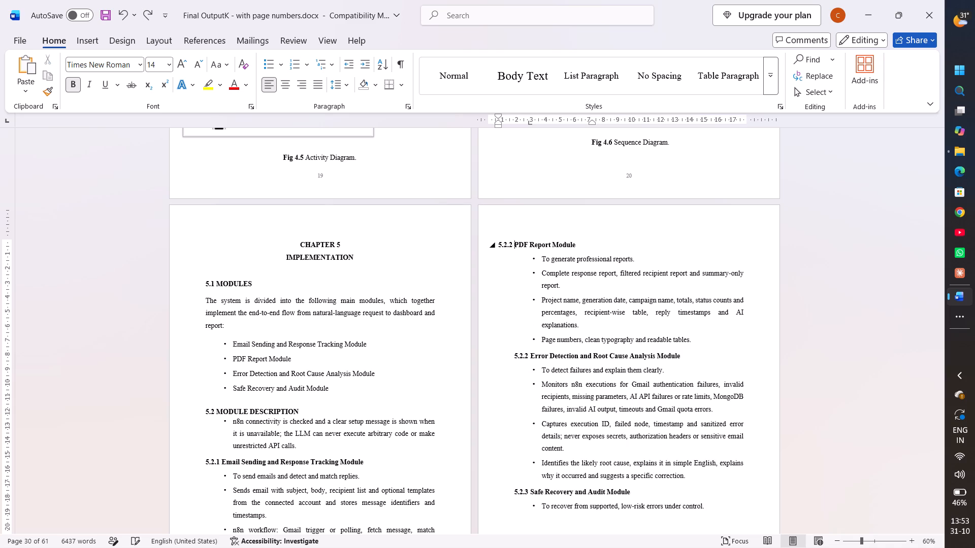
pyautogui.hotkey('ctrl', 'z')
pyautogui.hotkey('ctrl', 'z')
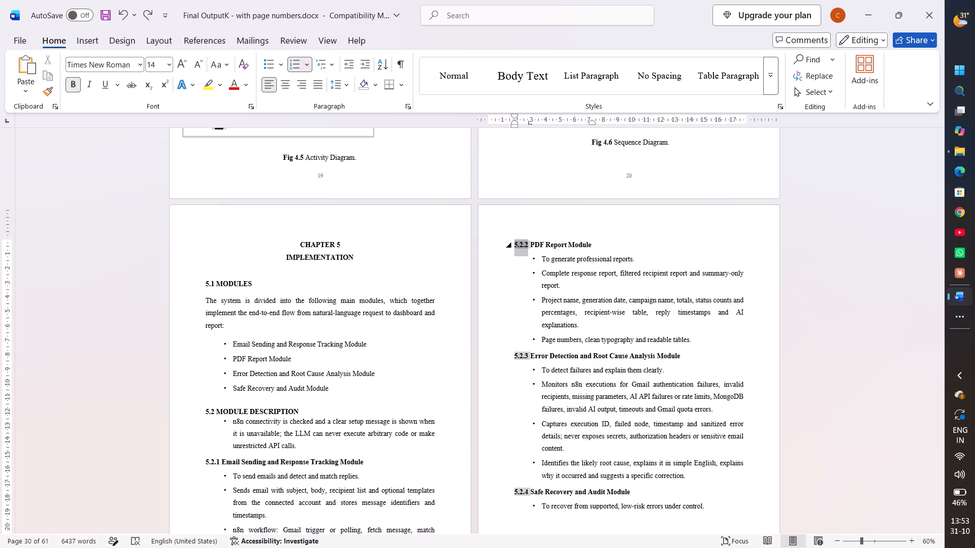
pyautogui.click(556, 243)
# Examine the numbering of the module headings in section 5.2 and the pages around Chapter 5.
pyautogui.scroll(-1, 548, 328)
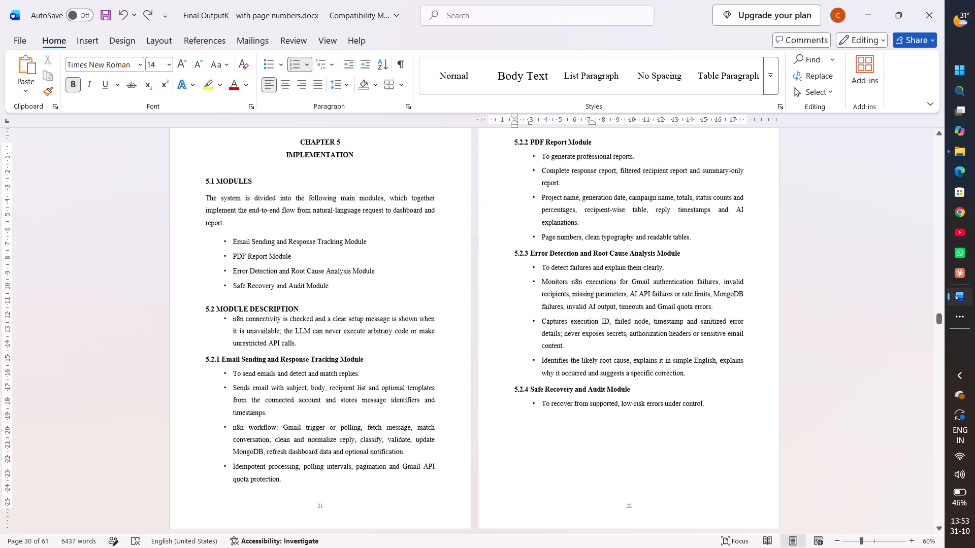
pyautogui.scroll(-2, 548, 328)
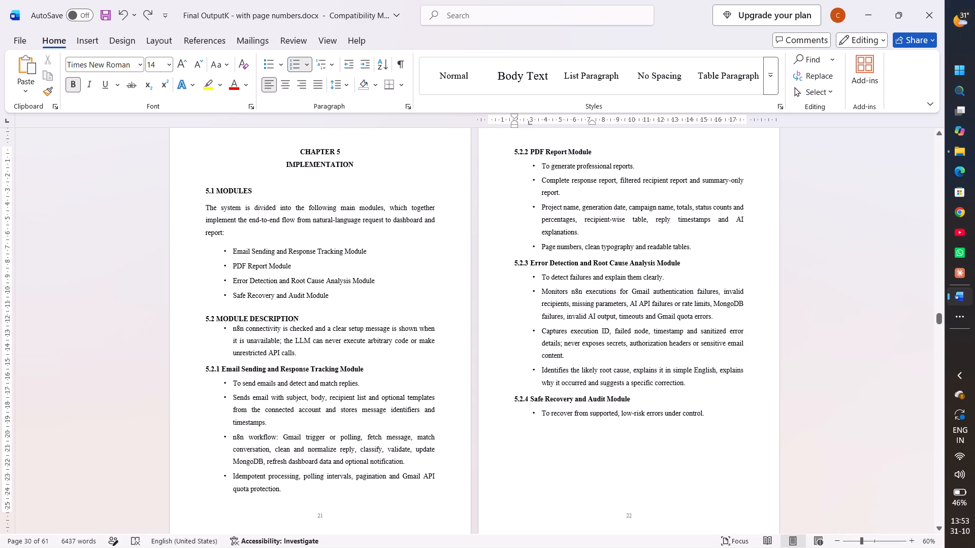
pyautogui.scroll(-1, 539, 362)
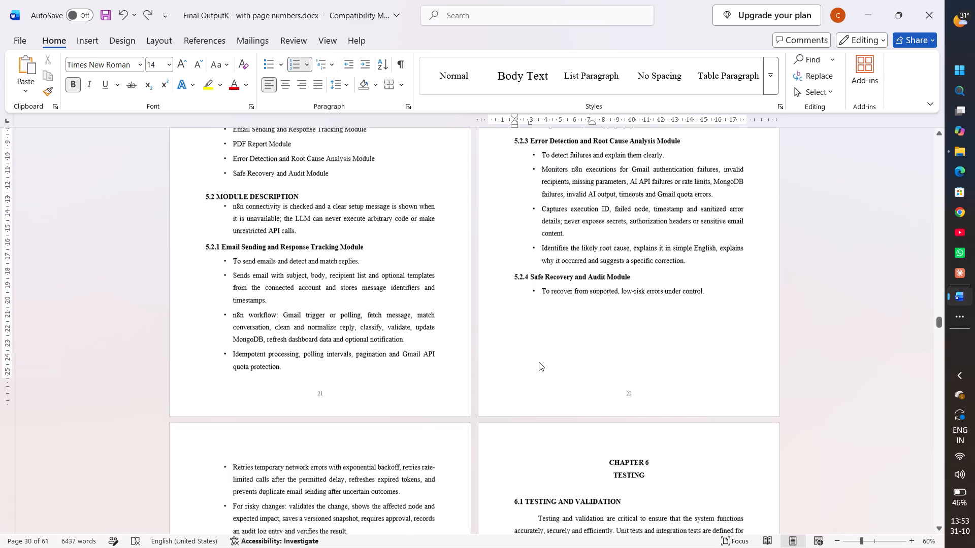
pyautogui.scroll(-1, 539, 362)
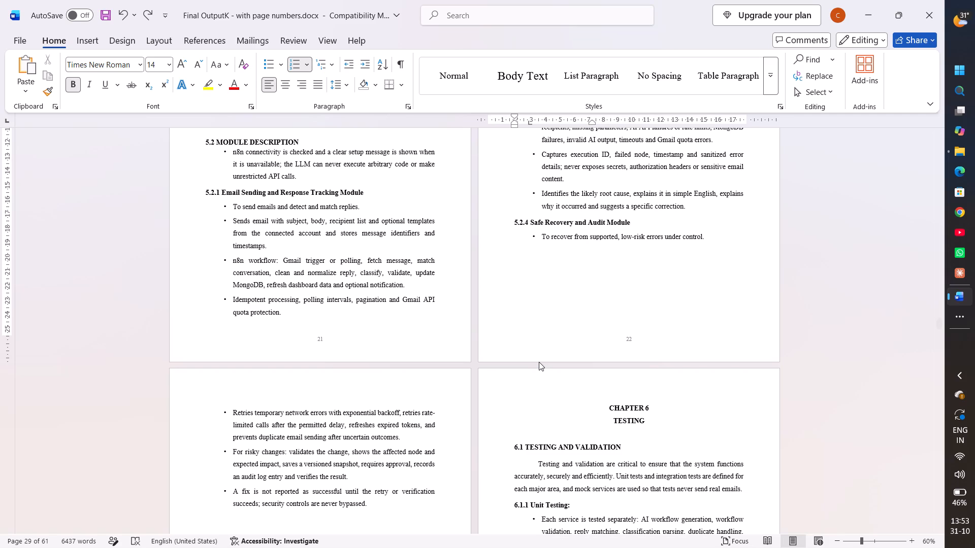
pyautogui.scroll(17, 539, 362)
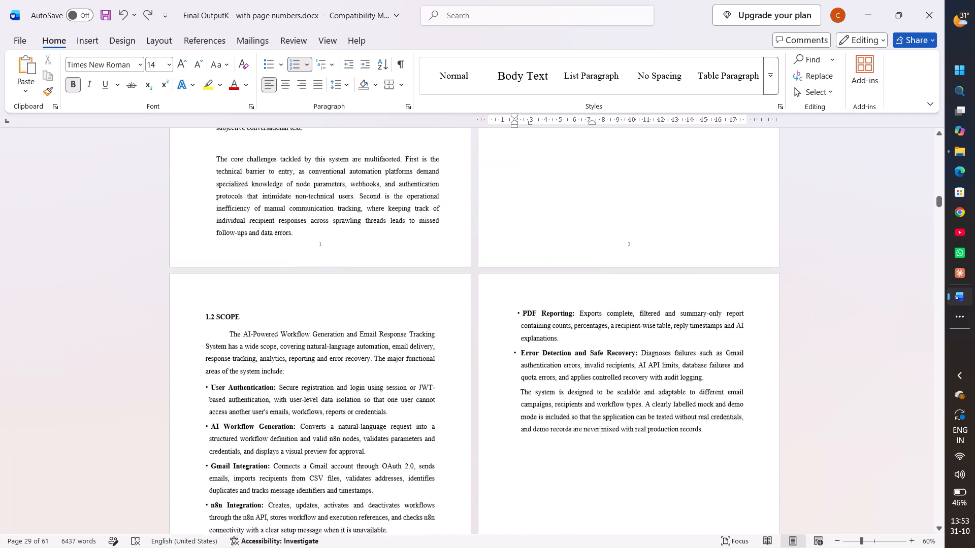
pyautogui.scroll(1, 539, 362)
# Save the report document.
pyautogui.hotkey('ctrl', 's')
# Look over the table of contents and the opening pages of Chapter 1.
pyautogui.scroll(5, 539, 362)
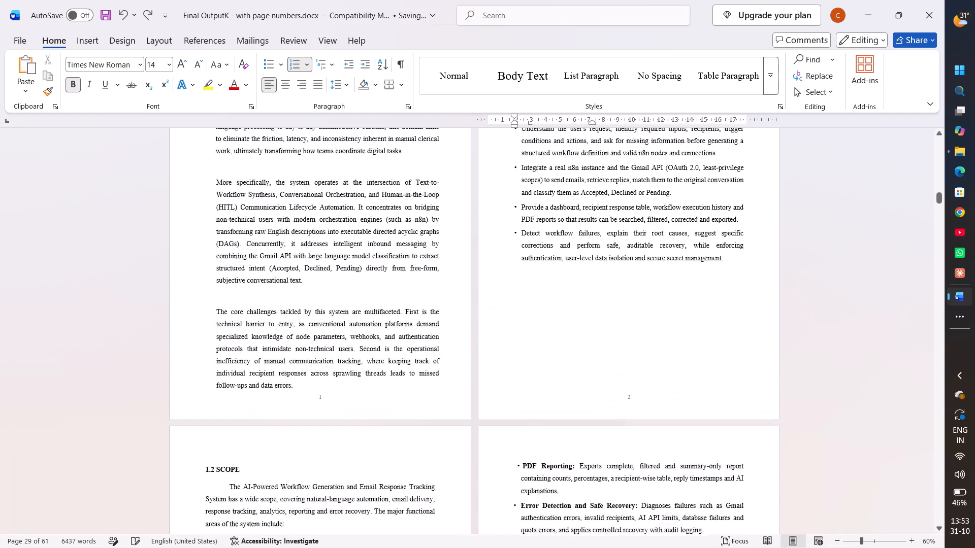
pyautogui.scroll(12, 539, 362)
pyautogui.scroll(-2, 539, 362)
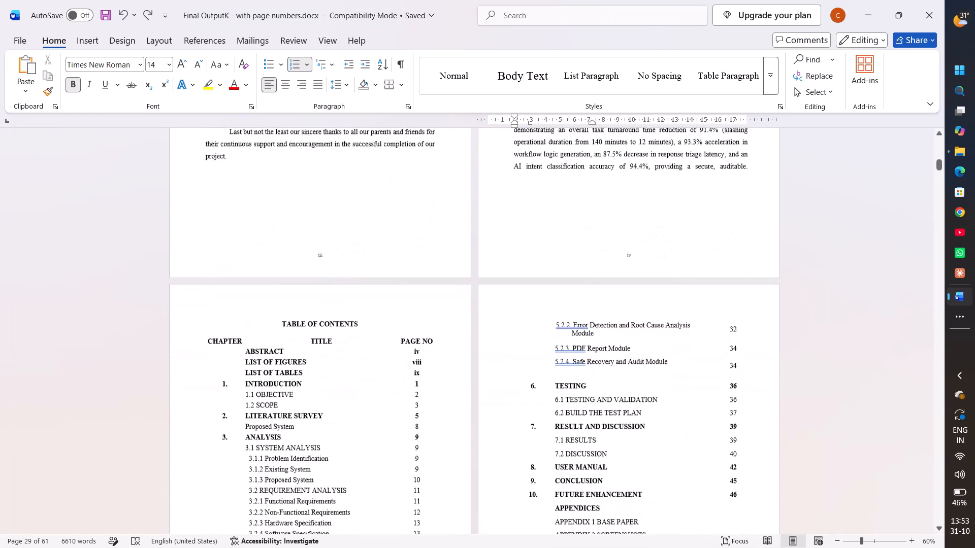
pyautogui.scroll(-5, 539, 362)
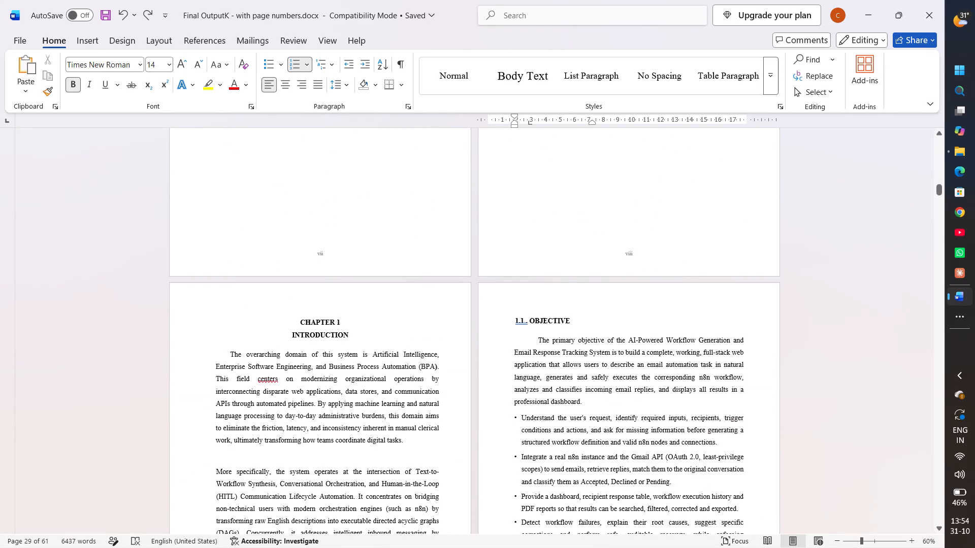
# Read through Chapter 1 and the Chapter 2 literature survey, checking headings, page layout and page numbers.
pyautogui.scroll(-2, 539, 362)
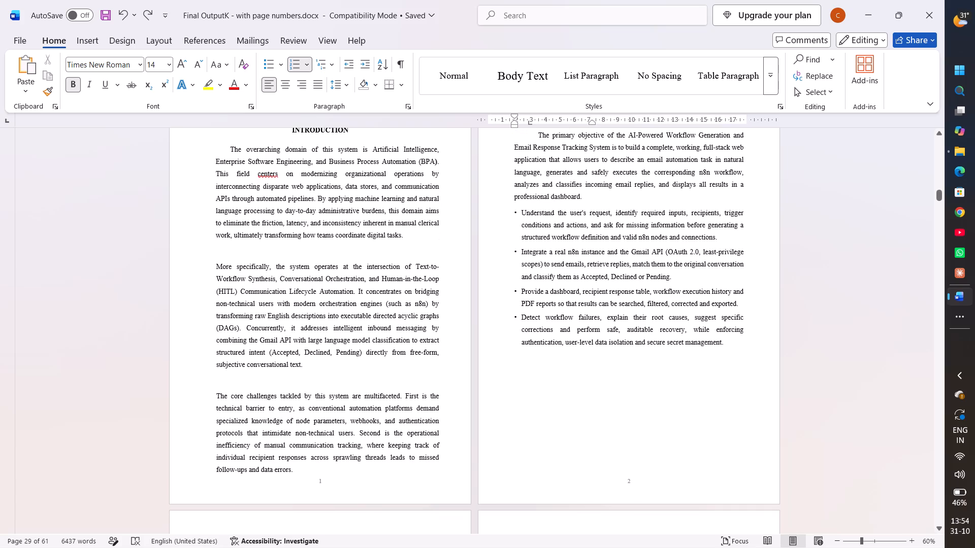
pyautogui.scroll(1, 539, 362)
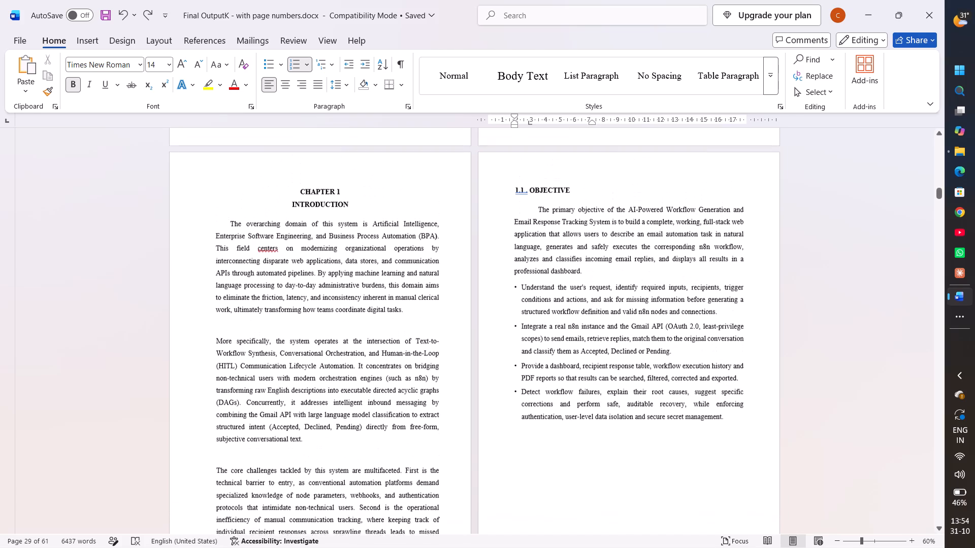
pyautogui.scroll(1, 539, 362)
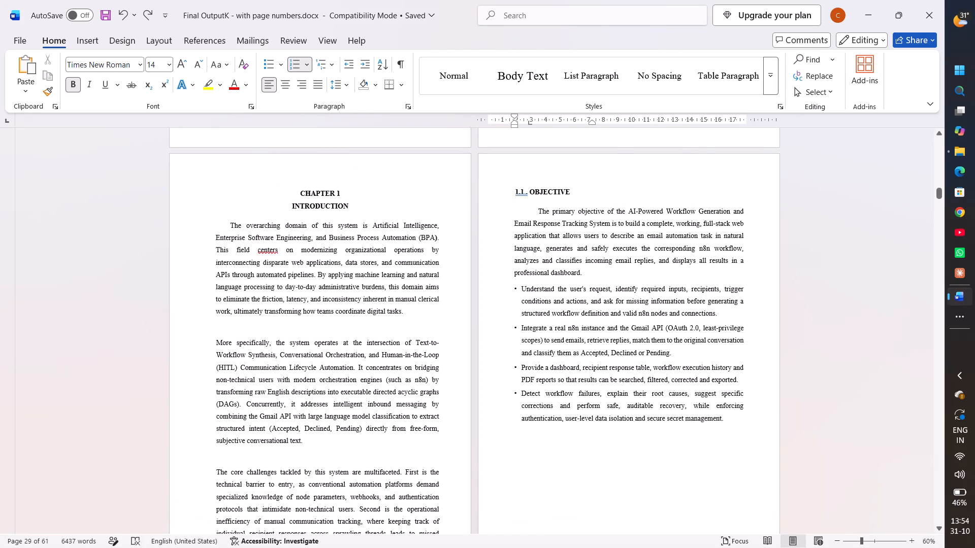
pyautogui.scroll(-2, 539, 362)
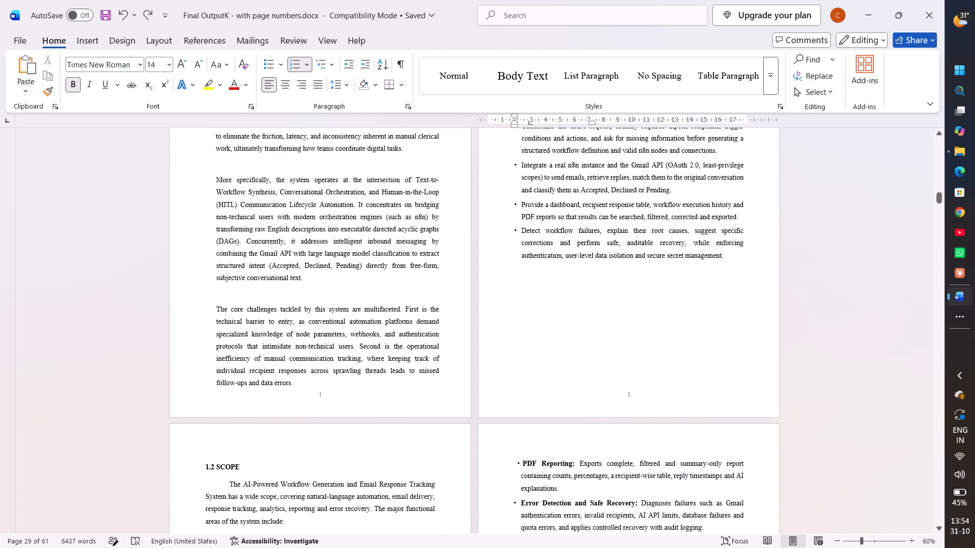
pyautogui.scroll(-5, 539, 362)
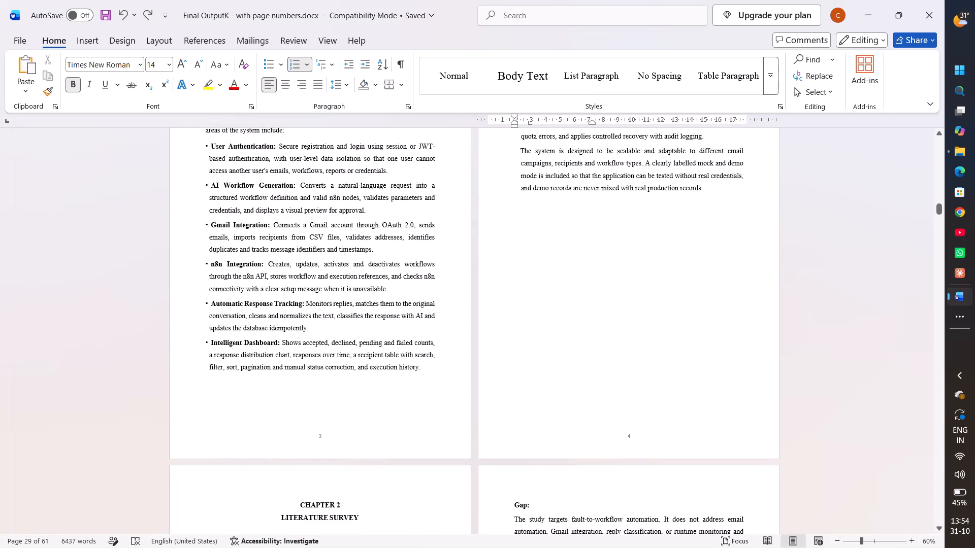
pyautogui.scroll(-1, 539, 362)
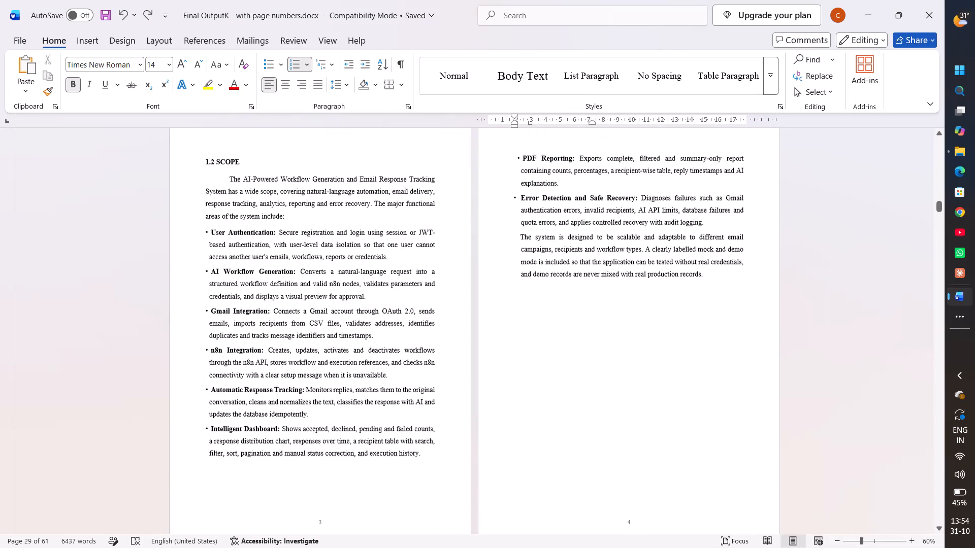
pyautogui.scroll(-1, 539, 362)
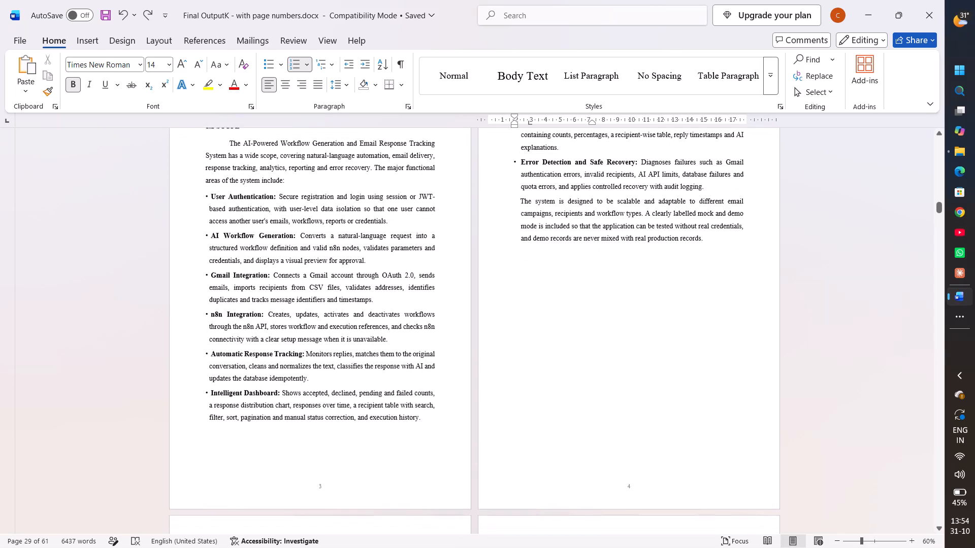
pyautogui.scroll(-1, 539, 362)
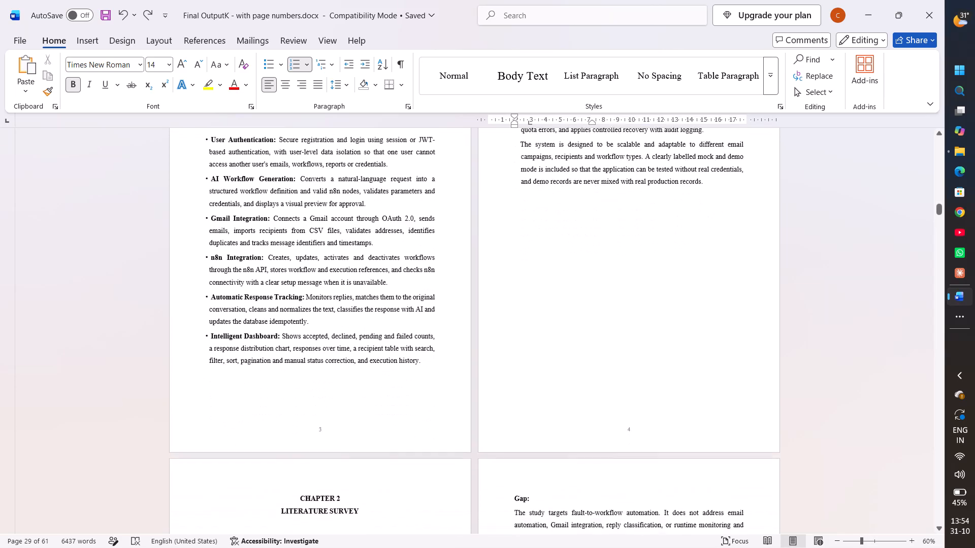
pyautogui.scroll(-2, 539, 362)
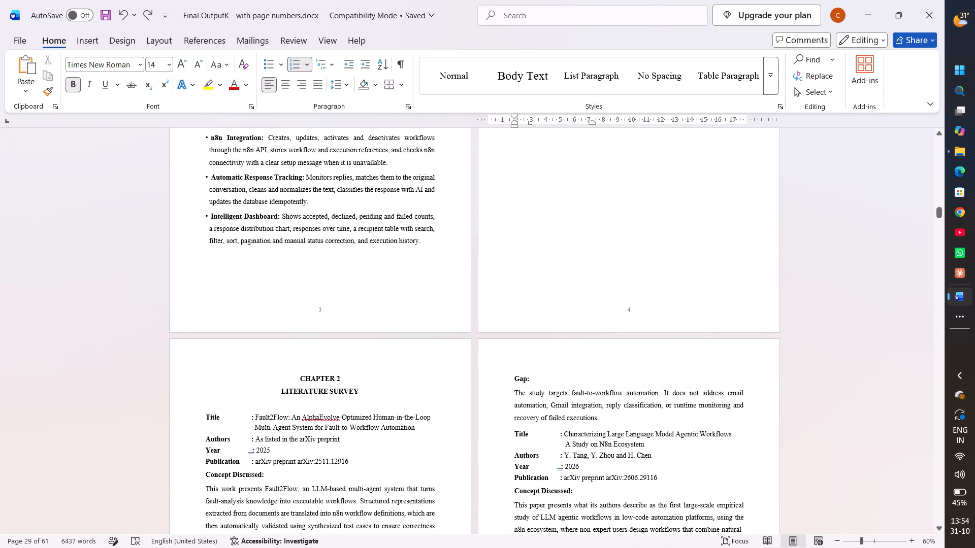
pyautogui.scroll(-2, 539, 362)
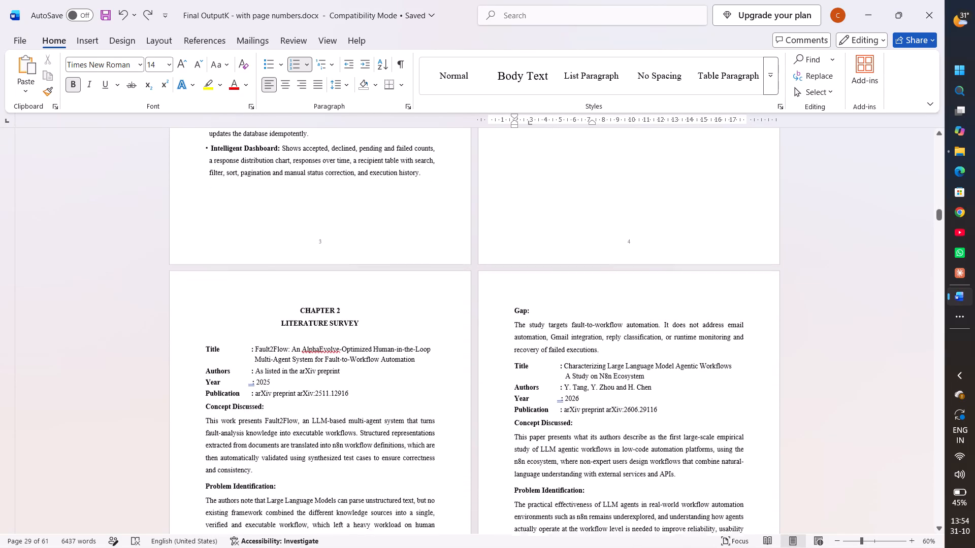
pyautogui.scroll(-2, 539, 362)
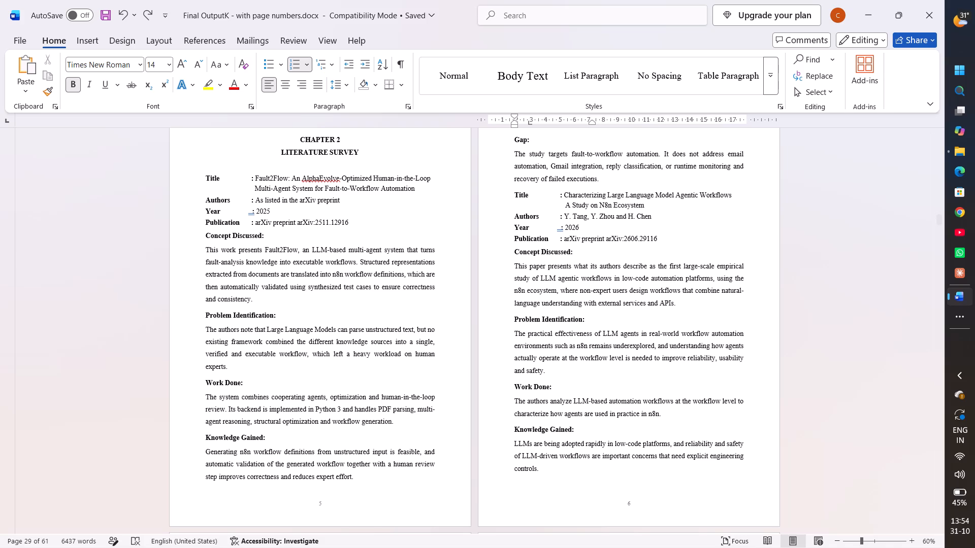
pyautogui.scroll(-2, 539, 362)
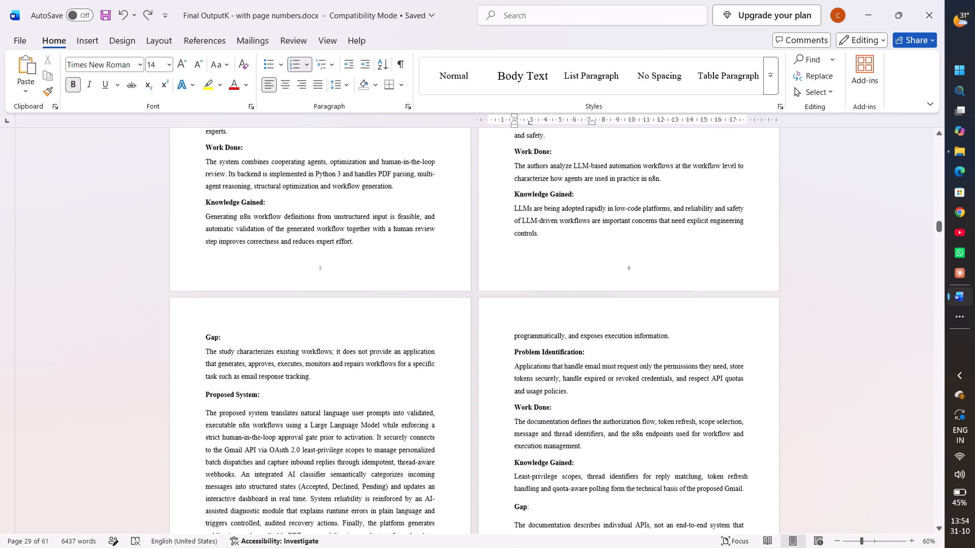
pyautogui.scroll(-3, 539, 362)
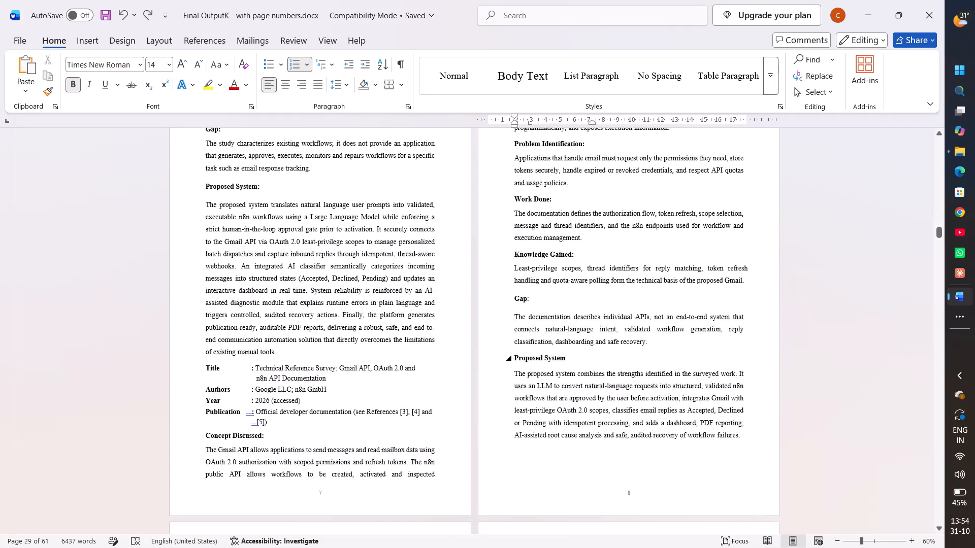
pyautogui.scroll(-2, 539, 362)
pyautogui.scroll(3, 539, 362)
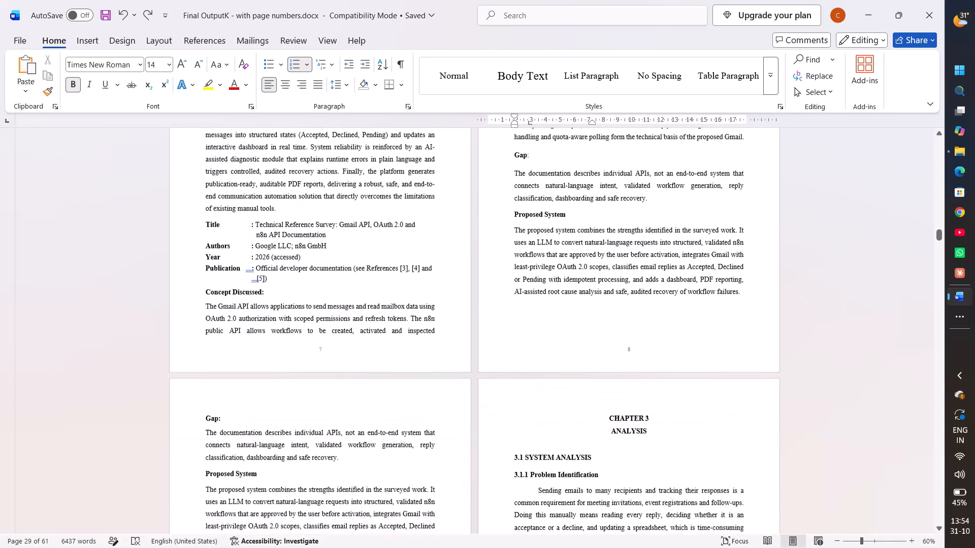
pyautogui.scroll(11, 539, 362)
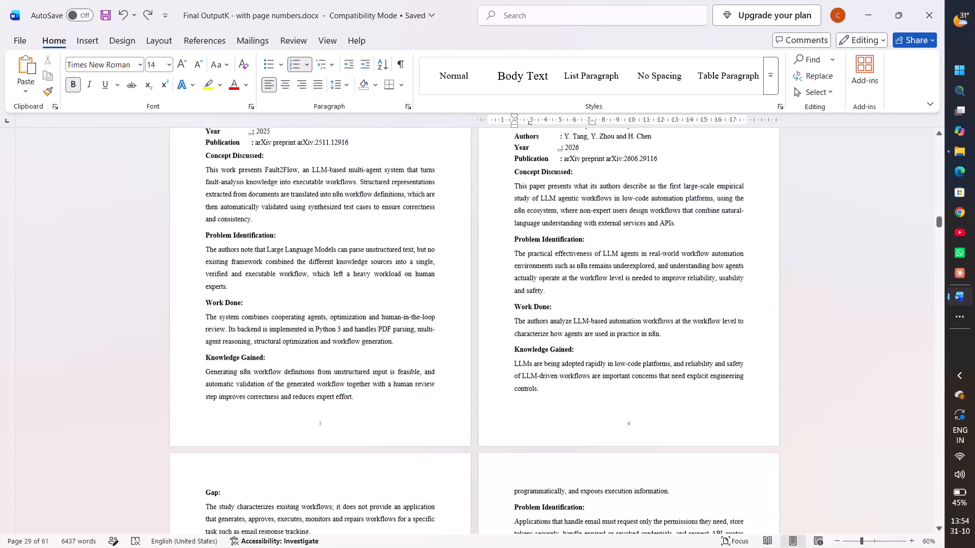
# Examine the chapter entries and page numbers in the table of contents.
pyautogui.scroll(5, 539, 362)
pyautogui.scroll(-2, 539, 362)
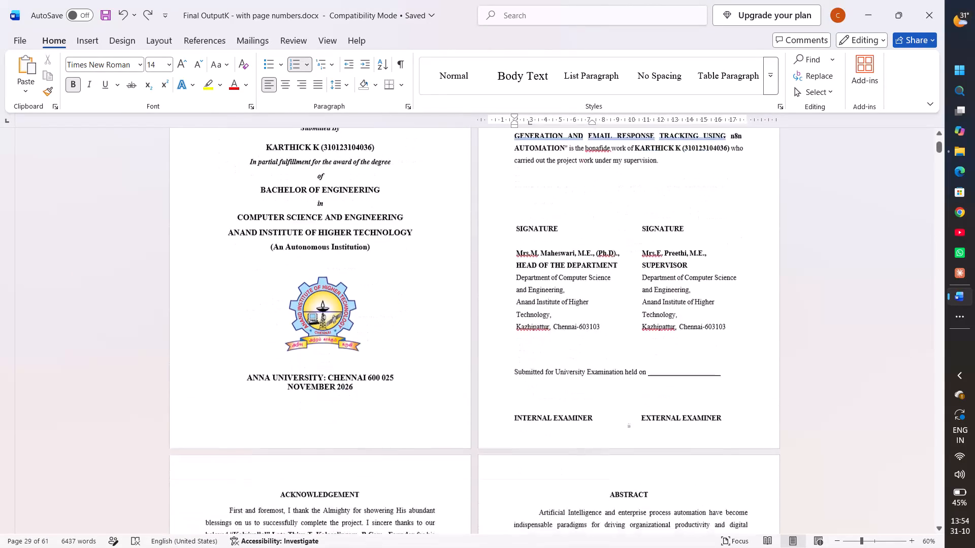
pyautogui.scroll(-6, 539, 362)
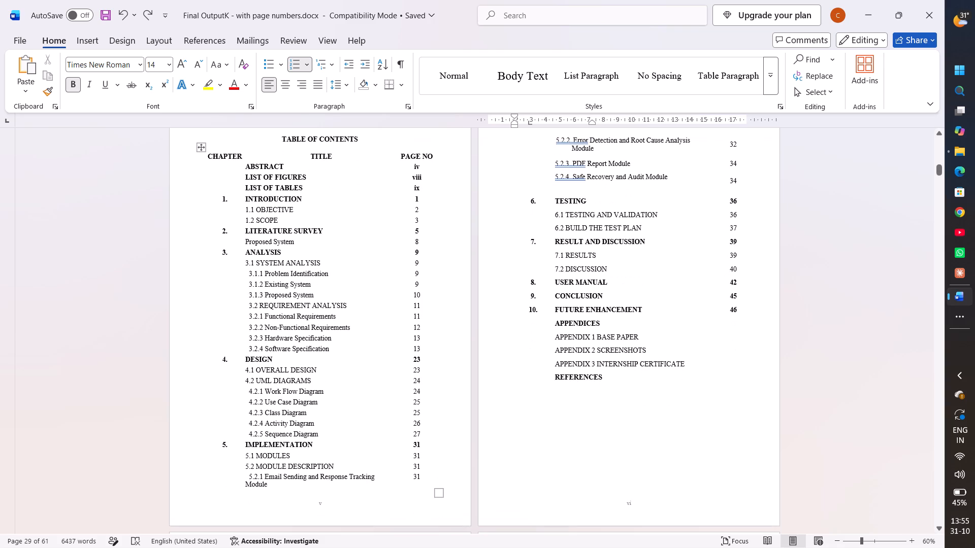
pyautogui.scroll(-1, 384, 216)
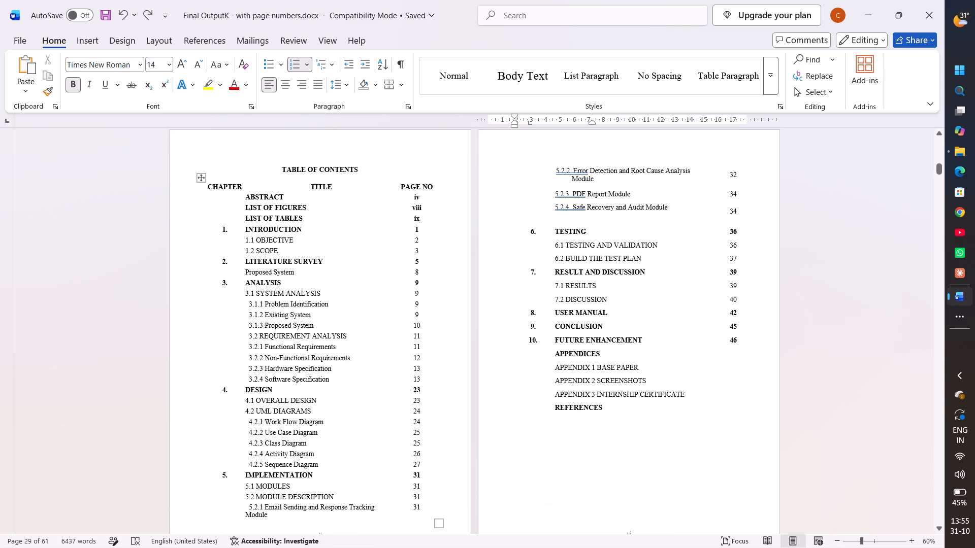
pyautogui.scroll(-3, 384, 216)
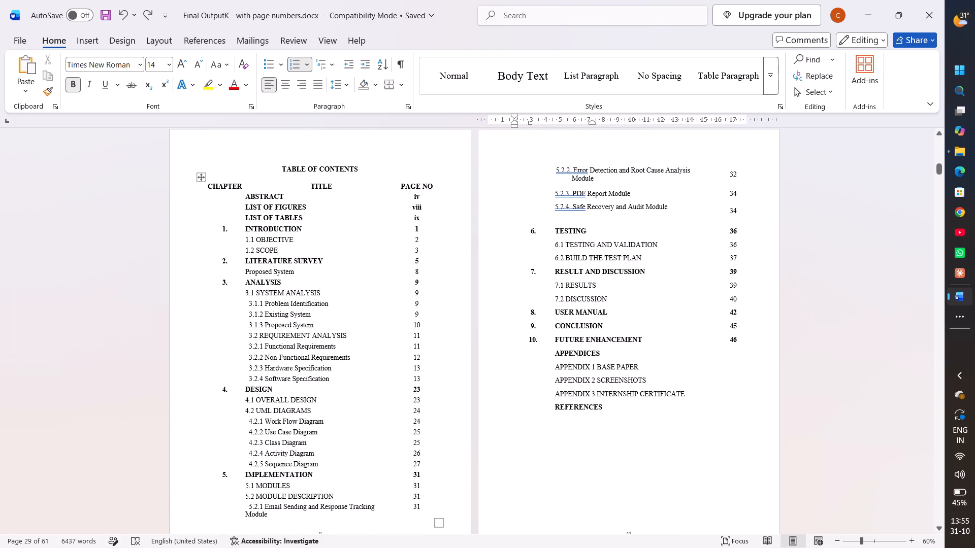
pyautogui.scroll(-9, 384, 216)
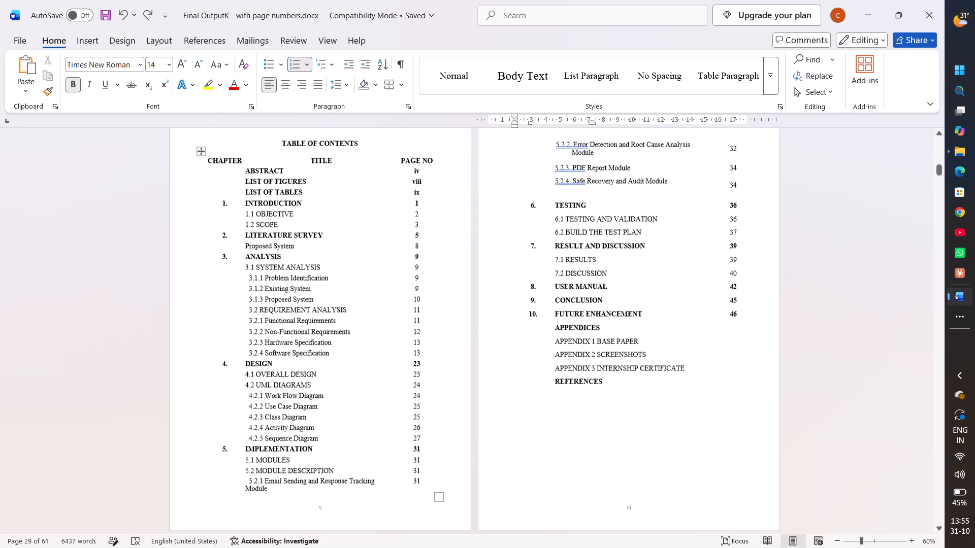
pyautogui.scroll(-4, 384, 216)
# Look over the Chapter 2 pages and the Chapter 4 diagrams, checking the section headings, page numbers and figure captions.
pyautogui.scroll(3, 384, 216)
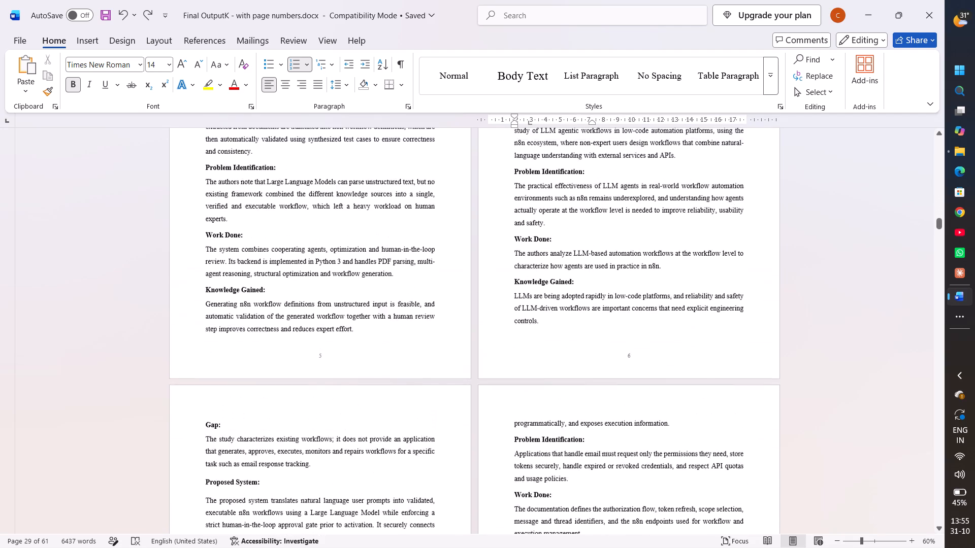
pyautogui.scroll(-2, 384, 216)
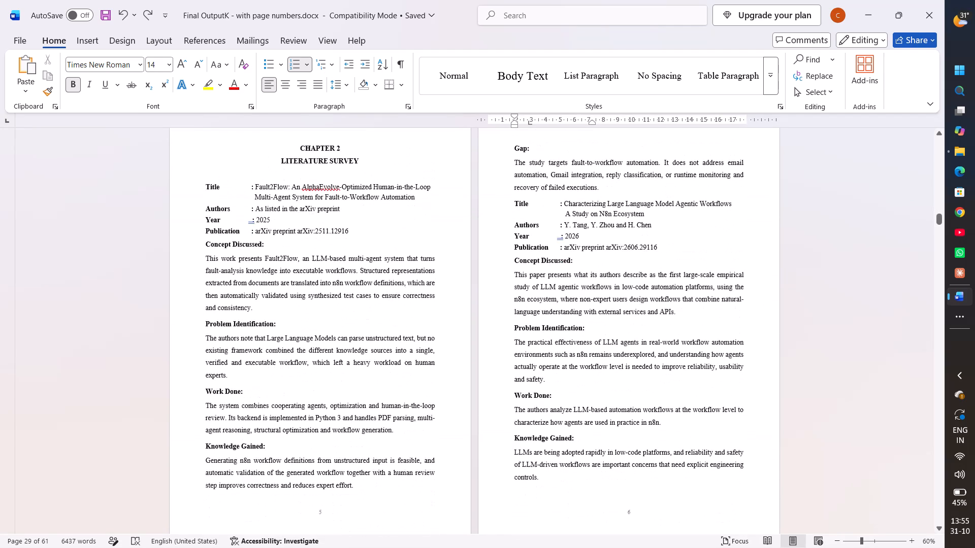
pyautogui.scroll(-3, 384, 216)
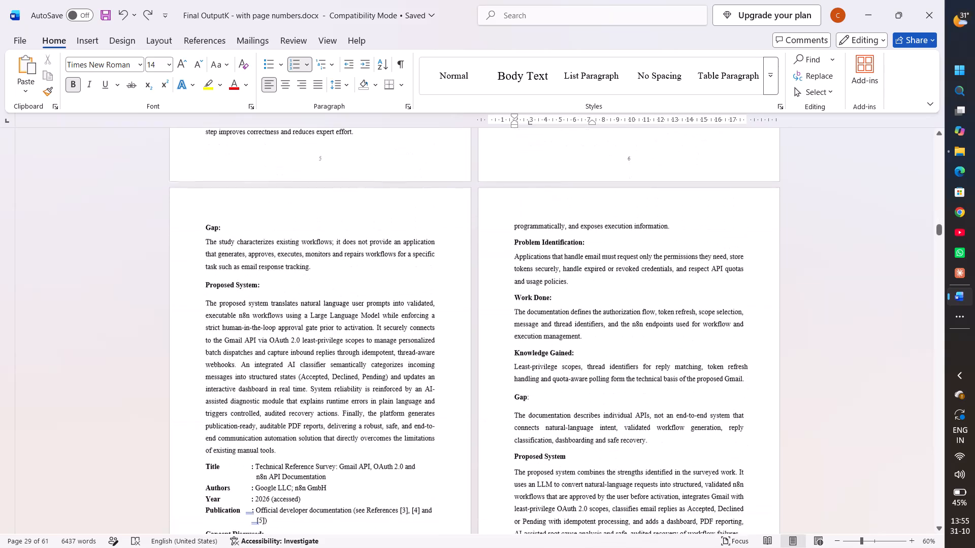
pyautogui.scroll(-2, 384, 216)
pyautogui.scroll(3, 384, 216)
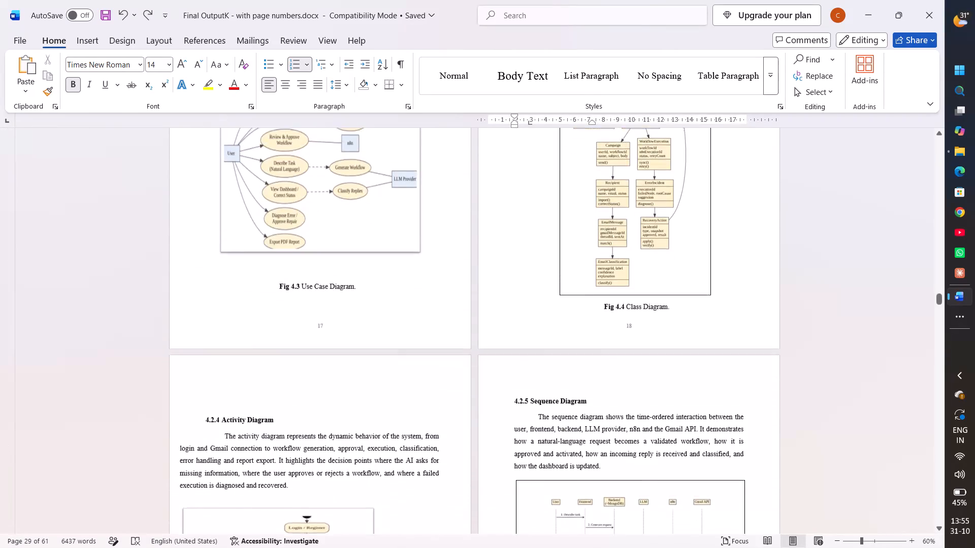
pyautogui.scroll(5, 384, 216)
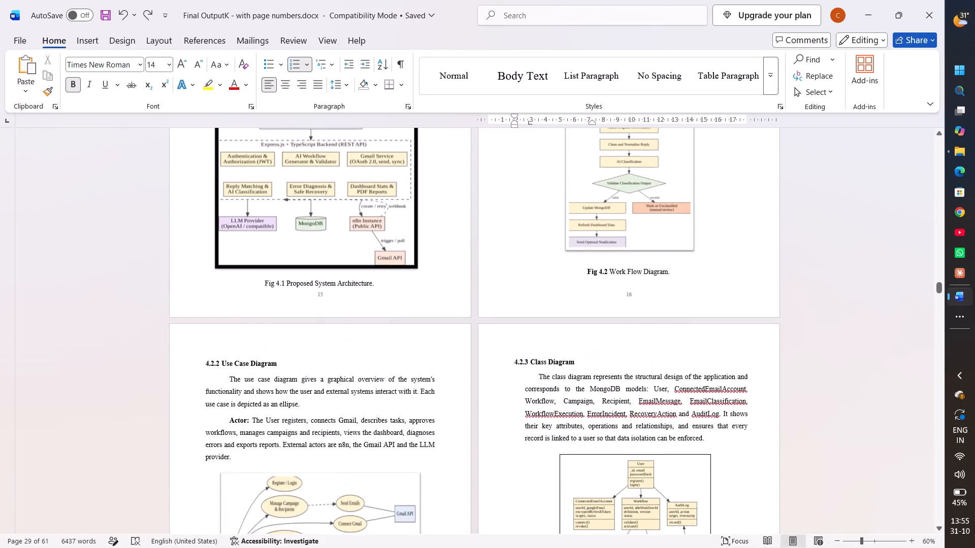
pyautogui.scroll(4, 384, 216)
pyautogui.scroll(-1, 384, 216)
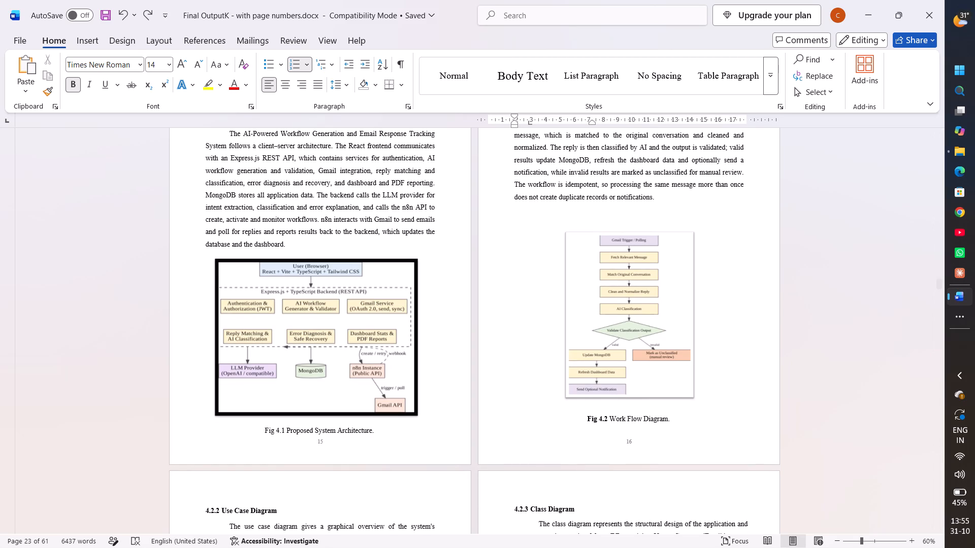
pyautogui.scroll(1, 384, 216)
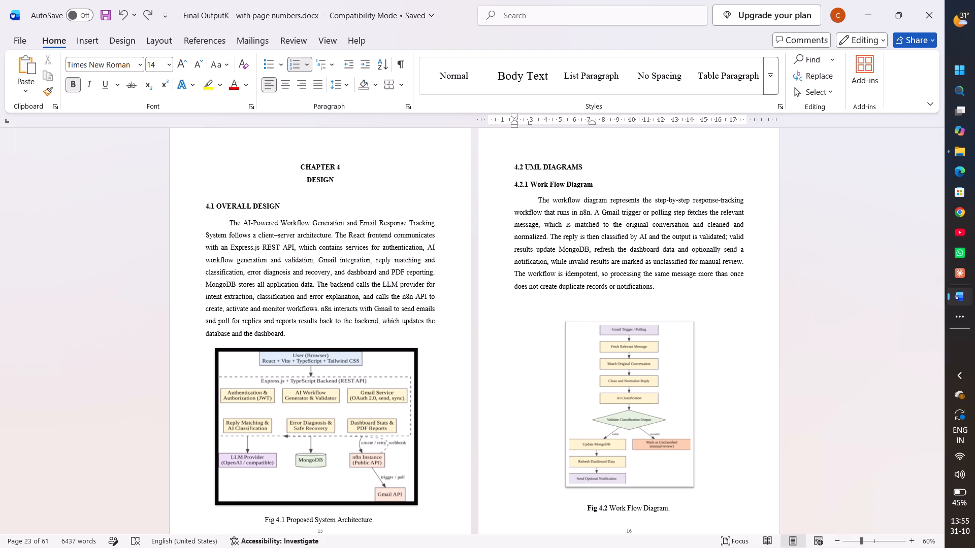
pyautogui.scroll(-4, 384, 216)
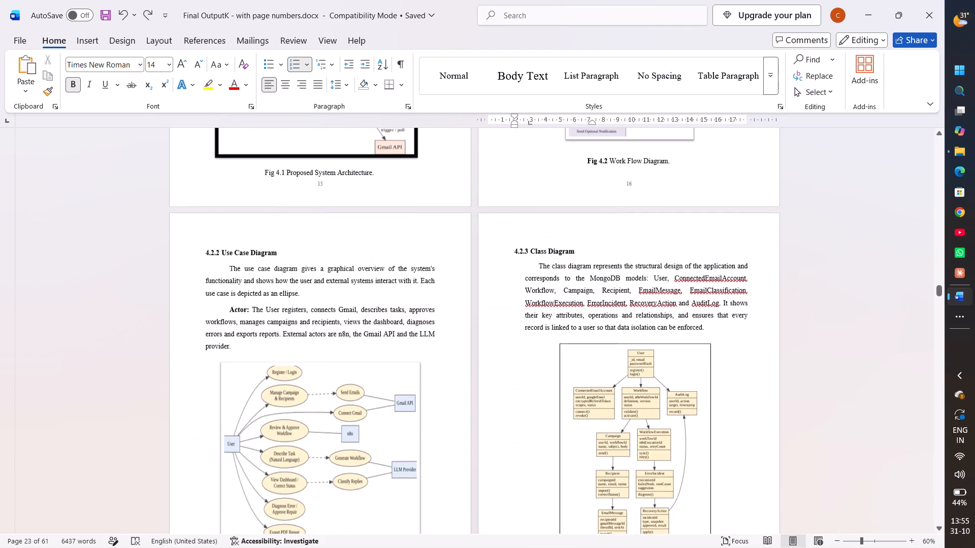
pyautogui.scroll(-2, 384, 216)
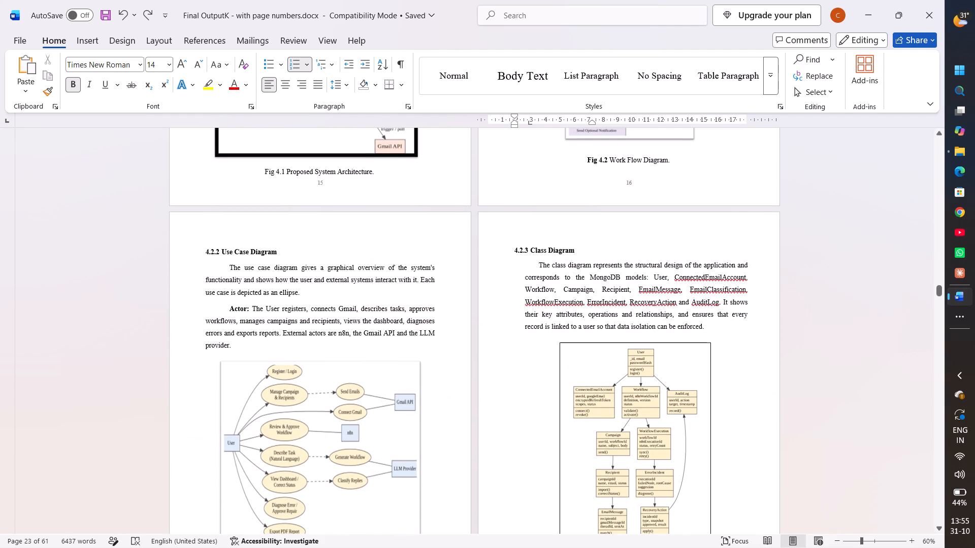
# Remove the bold formatting from the "Fig 4.2" label in the Work Flow Diagram caption.
pyautogui.moveTo(586, 157); pyautogui.dragTo(624, 160)
pyautogui.moveTo(624, 160); pyautogui.dragTo(618, 163)
pyautogui.moveTo(618, 163); pyautogui.dragTo(595, 165)
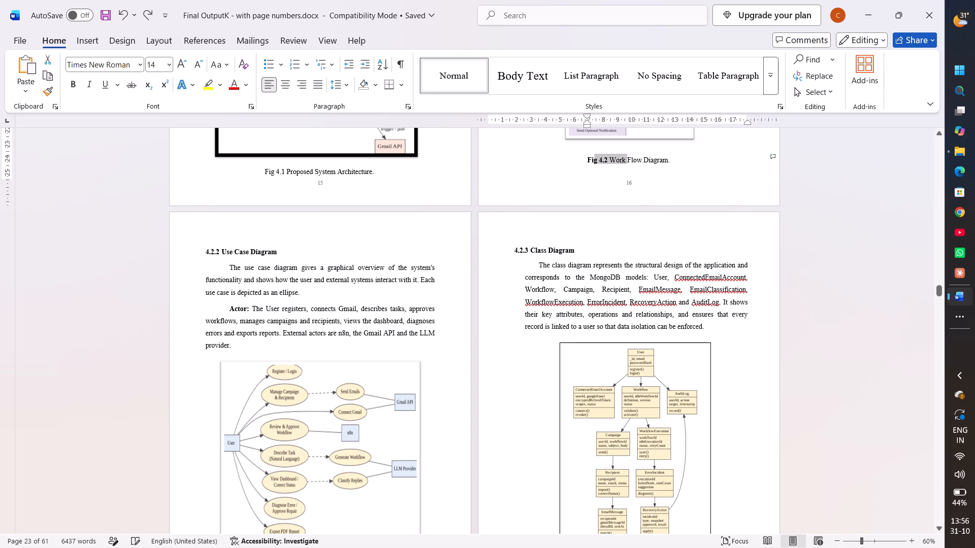
pyautogui.moveTo(595, 165); pyautogui.dragTo(586, 165)
pyautogui.click(608, 158)
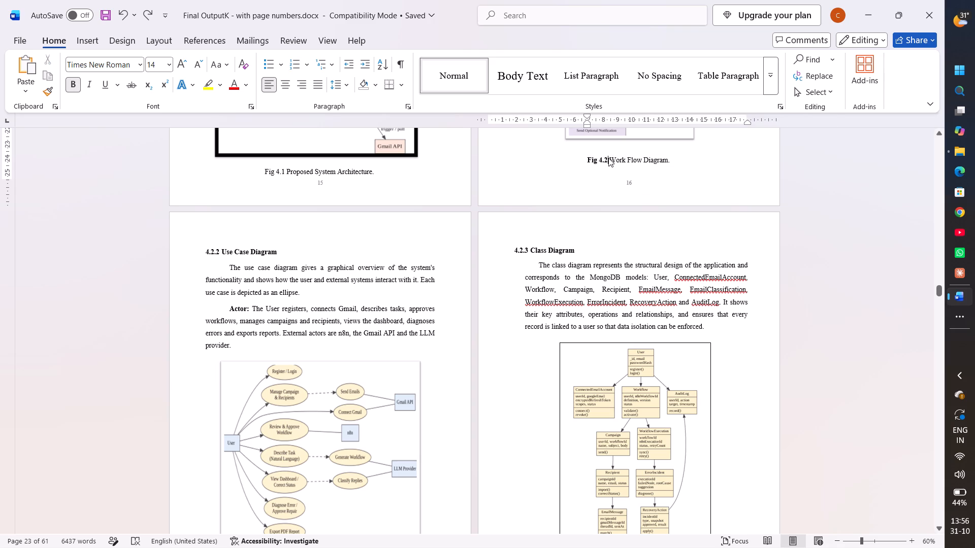
pyautogui.moveTo(608, 158); pyautogui.dragTo(586, 156)
pyautogui.hotkey('ctrl', 'b')
pyautogui.hotkey('ctrl', 'v')
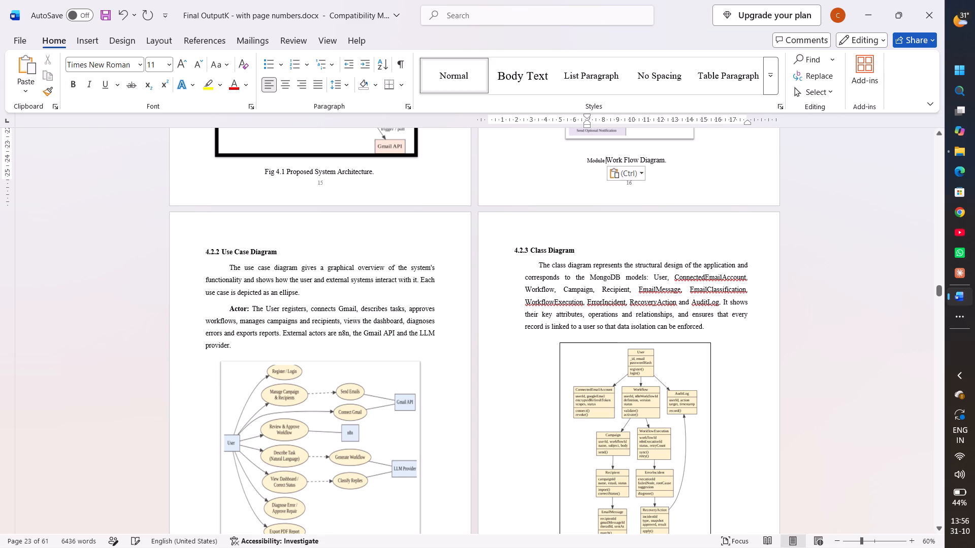
pyautogui.hotkey('ctrl', 'z')
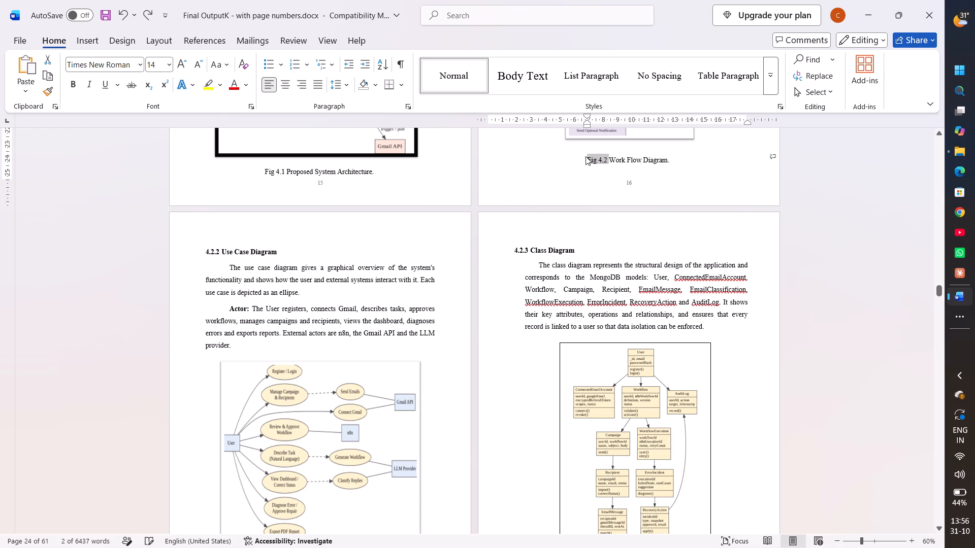
pyautogui.hotkey('ctrl', 'b')
pyautogui.hotkey('ctrl', 'b')
# Remove the bold formatting from the "Fig 4.3" and "Fig 4.4" labels in the Use Case and Class Diagram captions.
pyautogui.scroll(-3, 580, 225)
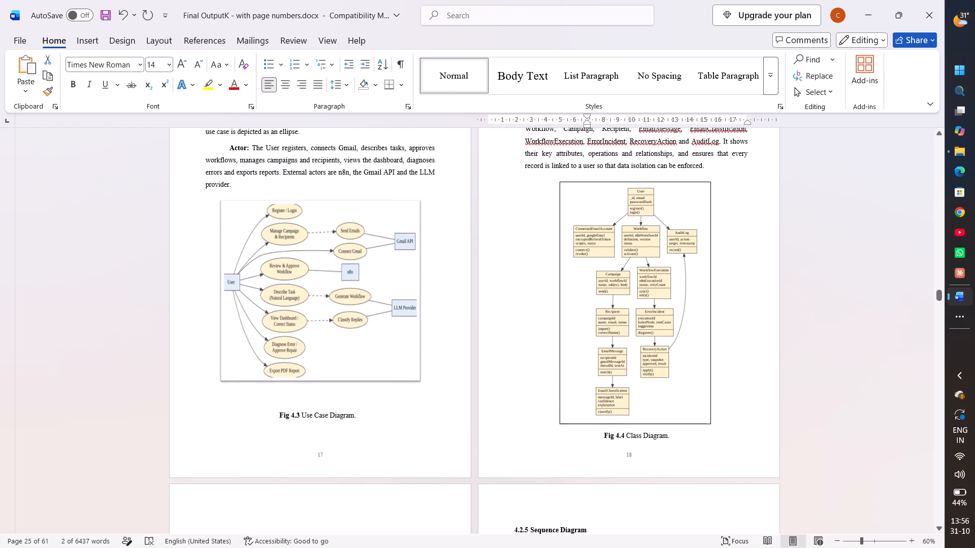
pyautogui.moveTo(299, 416); pyautogui.dragTo(281, 417)
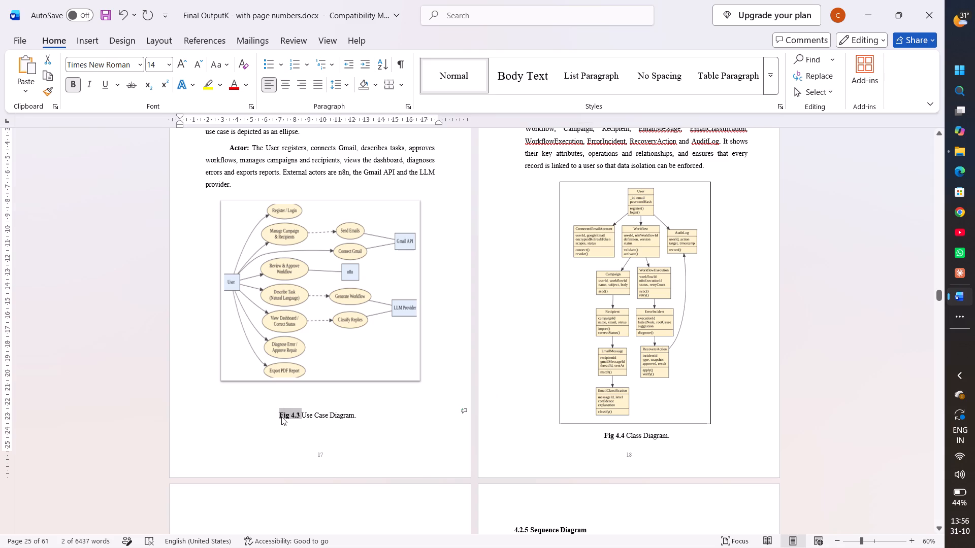
pyautogui.hotkey('ctrl', 'b')
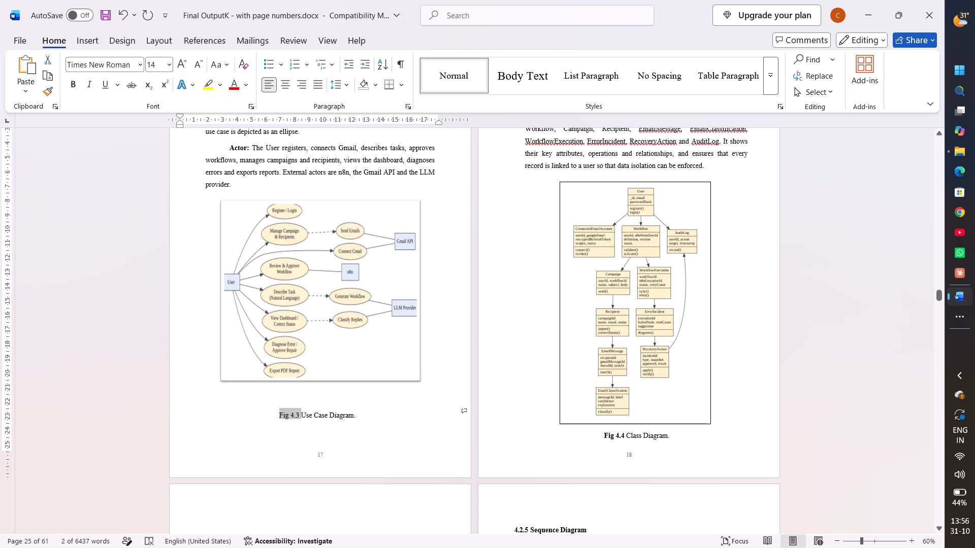
pyautogui.moveTo(602, 438); pyautogui.dragTo(623, 435)
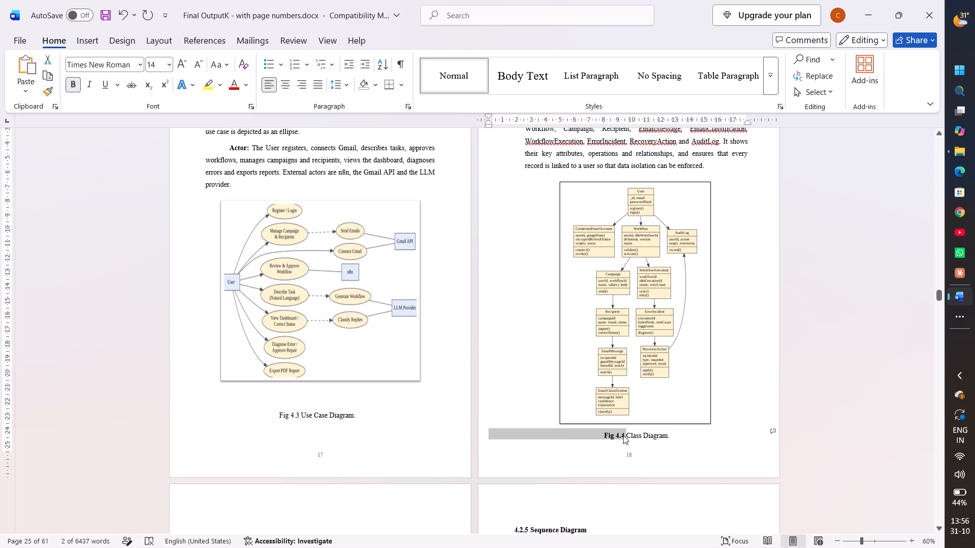
pyautogui.hotkey('ctrl', 'b')
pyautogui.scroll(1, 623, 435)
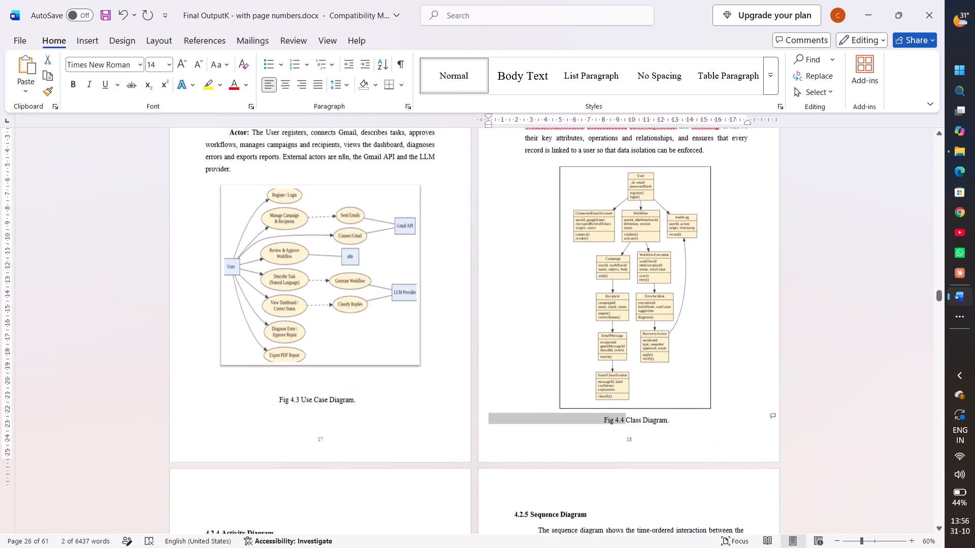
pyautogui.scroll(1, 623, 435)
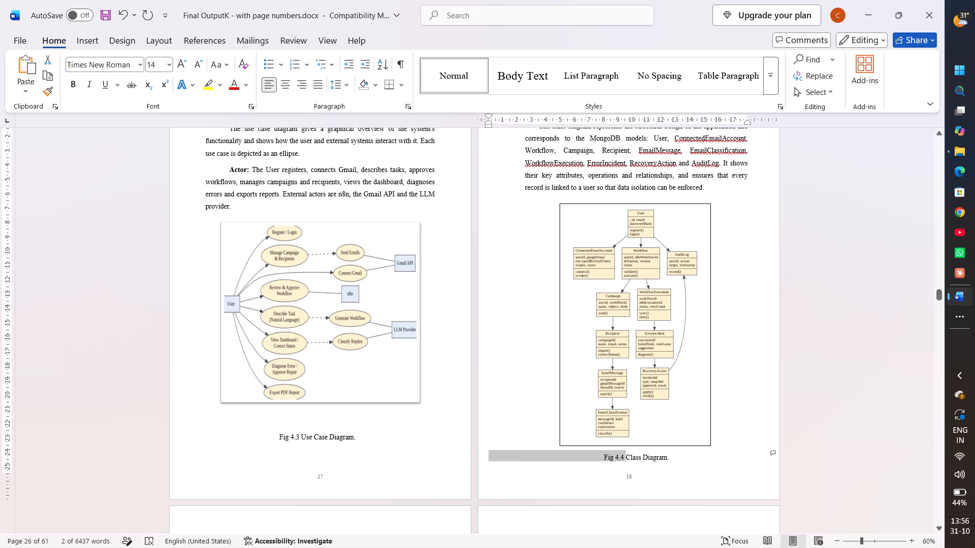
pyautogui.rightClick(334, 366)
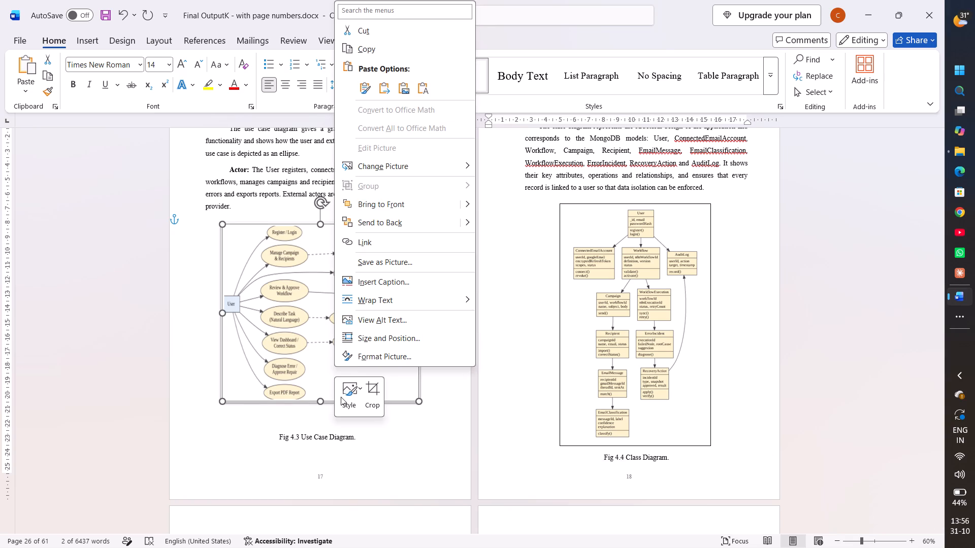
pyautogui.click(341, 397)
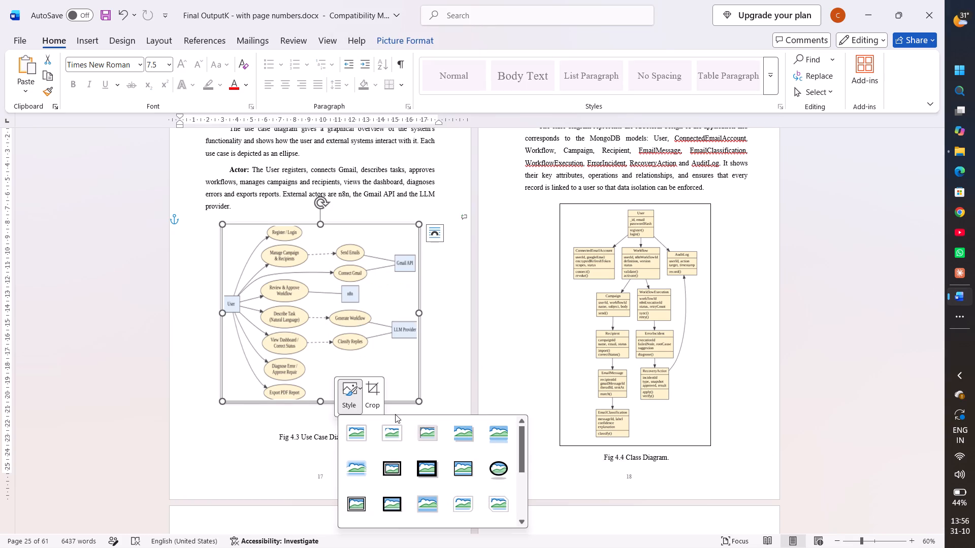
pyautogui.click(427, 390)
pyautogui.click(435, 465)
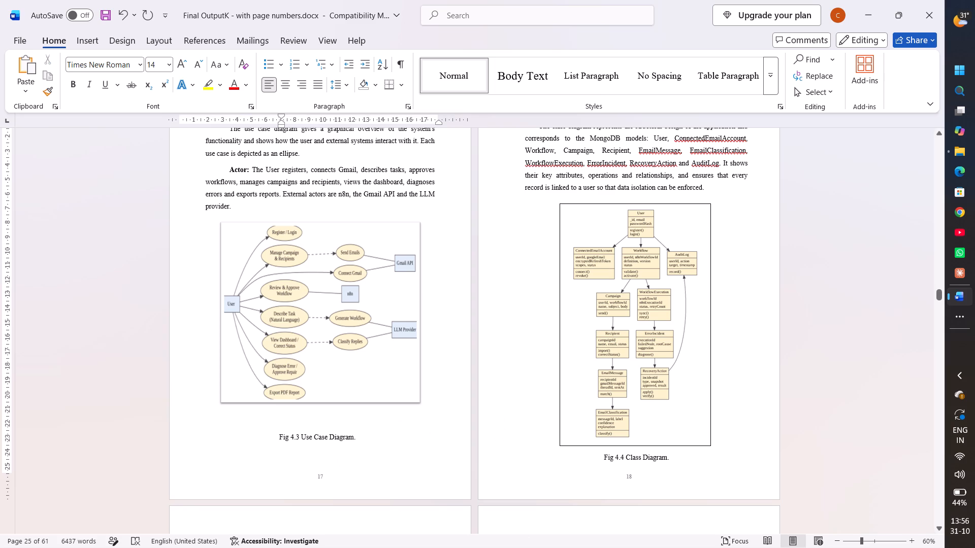
# Delete the blank line above the 4.2.4 Activity Diagram heading and the full stop ending the Fig 4.4 caption.
pyautogui.scroll(-3, 492, 316)
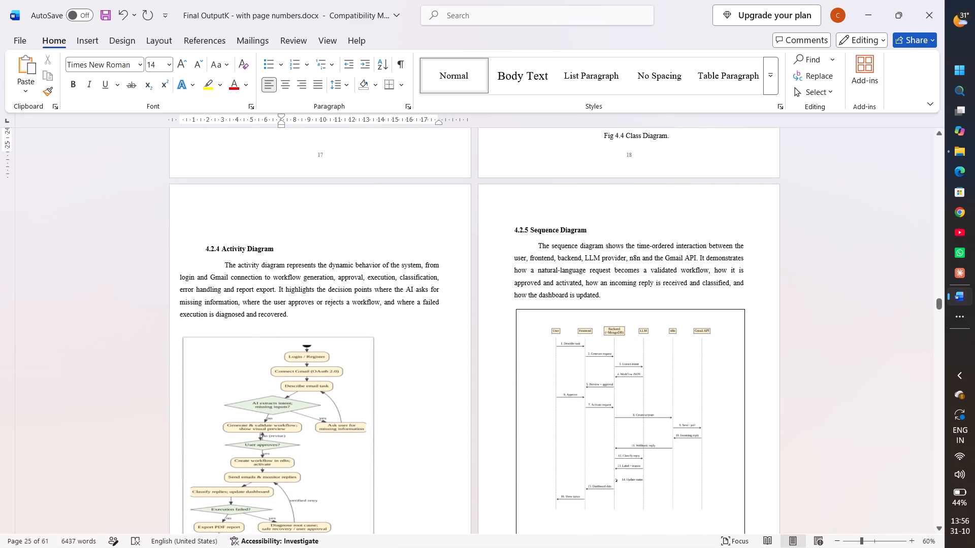
pyautogui.scroll(-1, 492, 316)
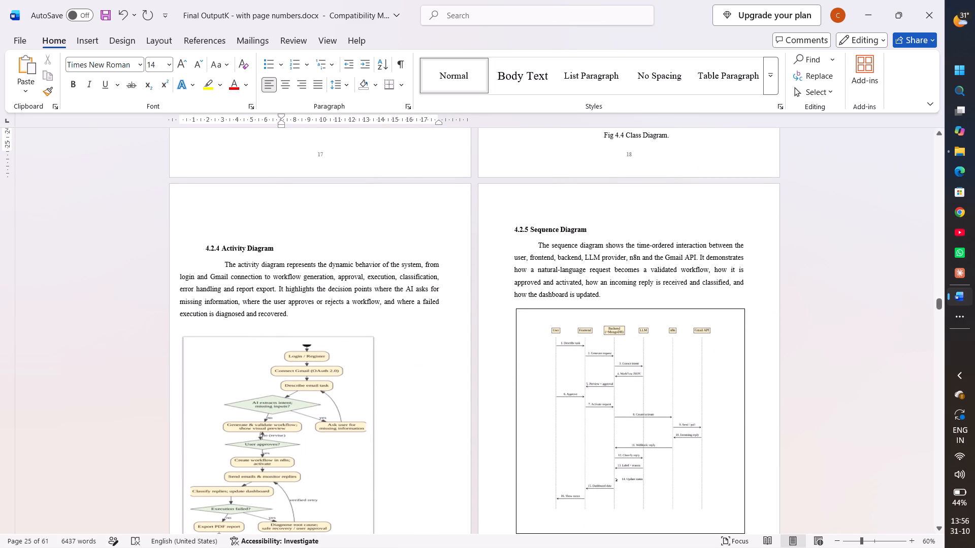
pyautogui.click(207, 249)
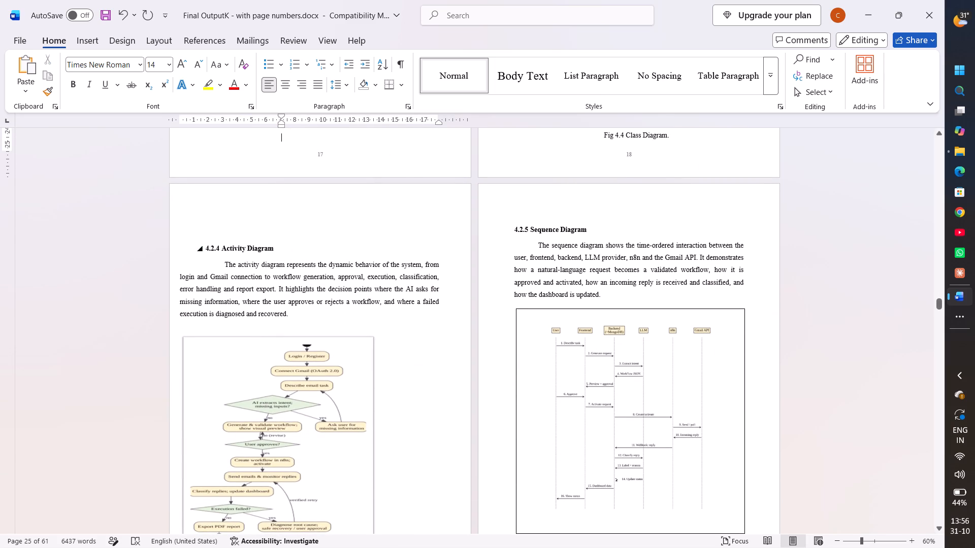
pyautogui.click(207, 249)
pyautogui.click(207, 249)
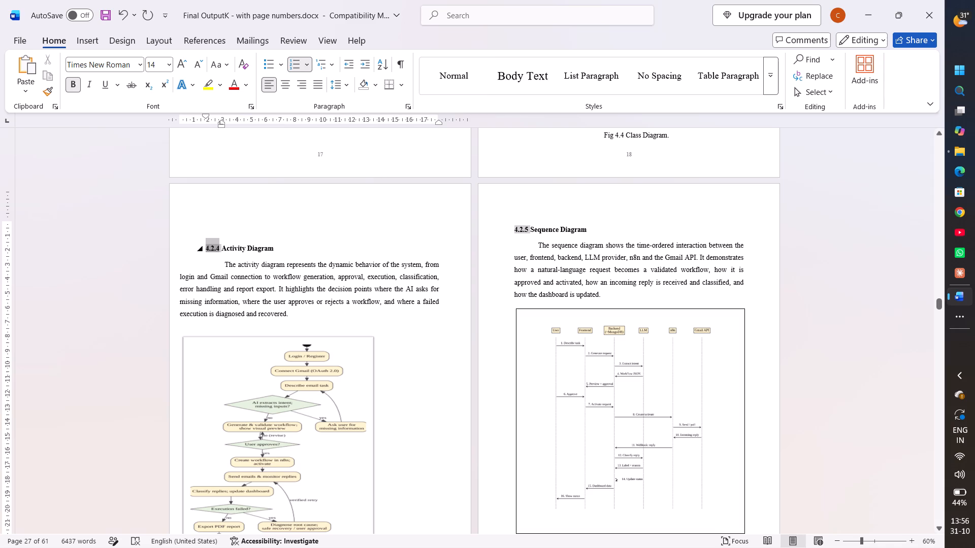
pyautogui.click(206, 249)
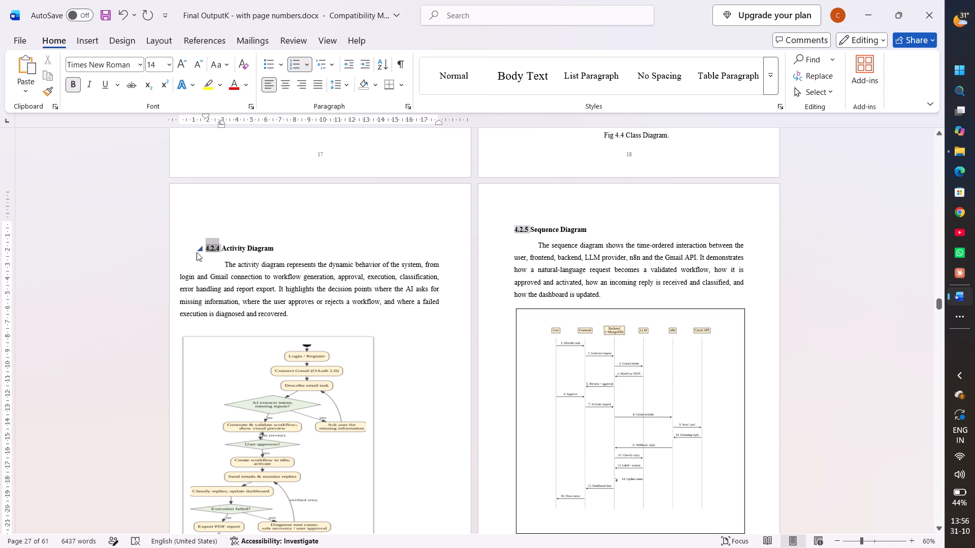
pyautogui.click(194, 251)
pyautogui.click(194, 251)
pyautogui.click(194, 251)
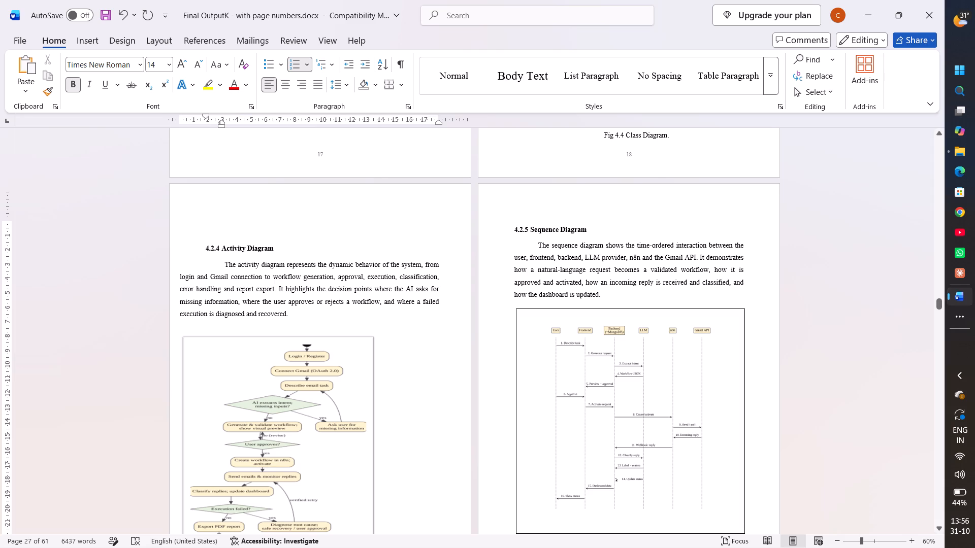
pyautogui.click(207, 229)
pyautogui.press('BackSpace')
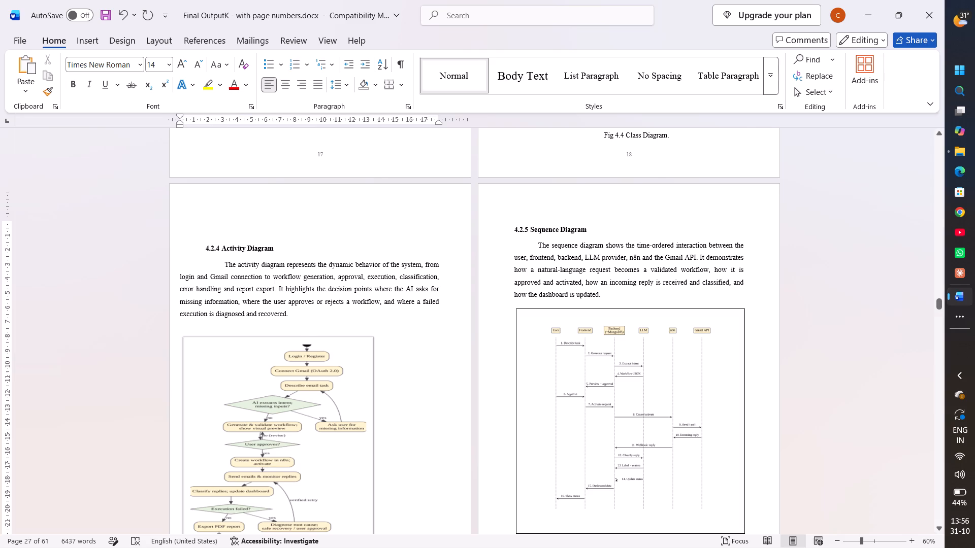
pyautogui.press('BackSpace')
pyautogui.press('BackSpace')
pyautogui.press('BackSpace')
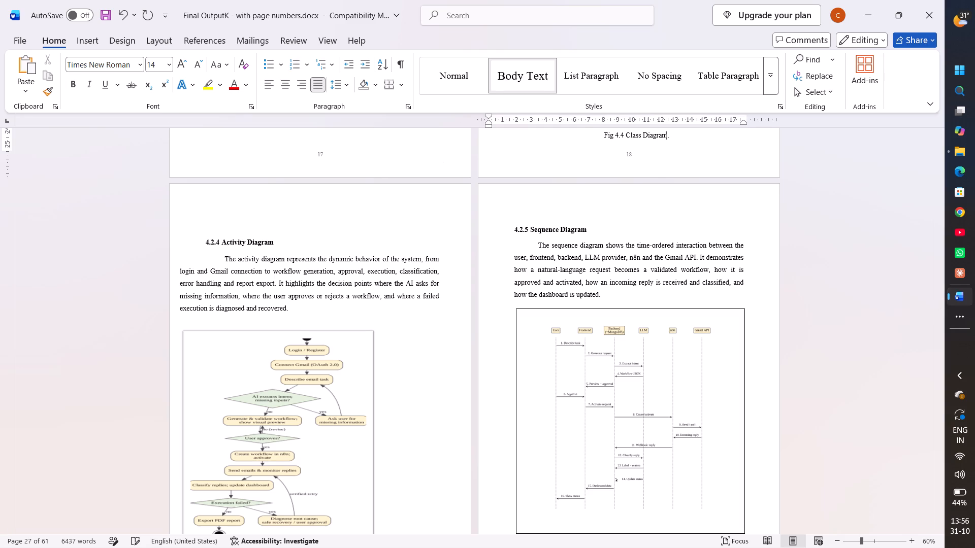
pyautogui.click(203, 217)
pyautogui.press('BackSpace')
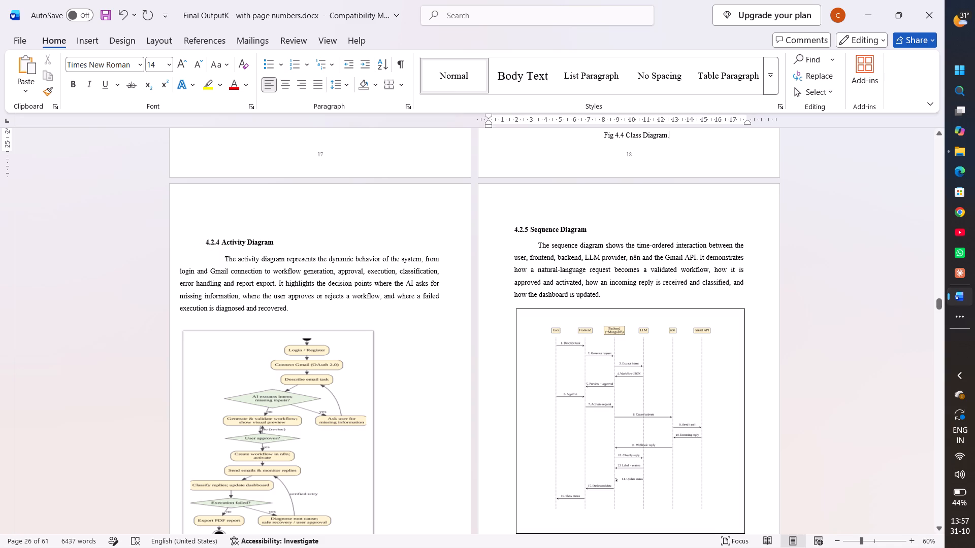
pyautogui.click(208, 228)
pyautogui.press('BackSpace')
# Set the Activity Diagram picture to Square text wrapping and move it to the horizontal centre of its page.
pyautogui.scroll(-2, 524, 269)
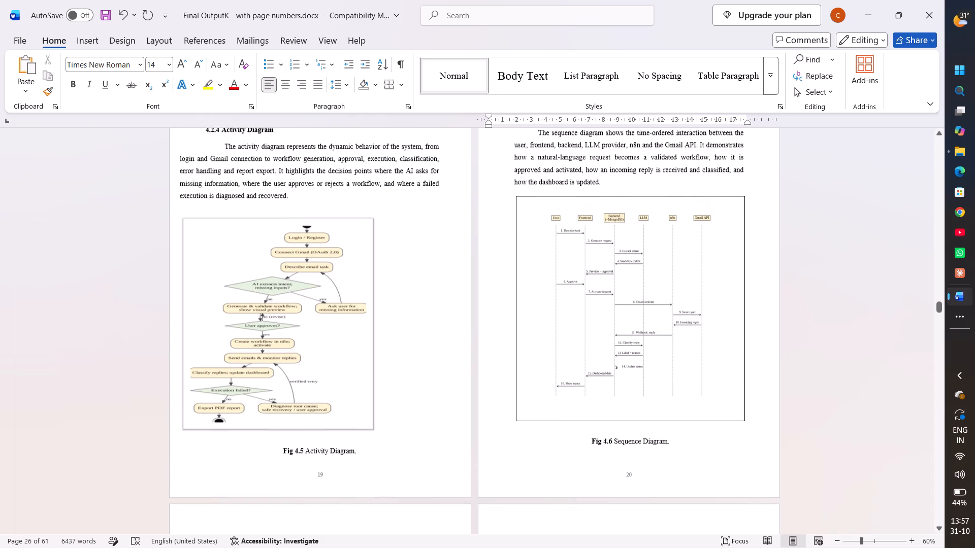
pyautogui.scroll(-1, 524, 269)
pyautogui.click(271, 327)
pyautogui.moveTo(271, 327); pyautogui.dragTo(296, 327)
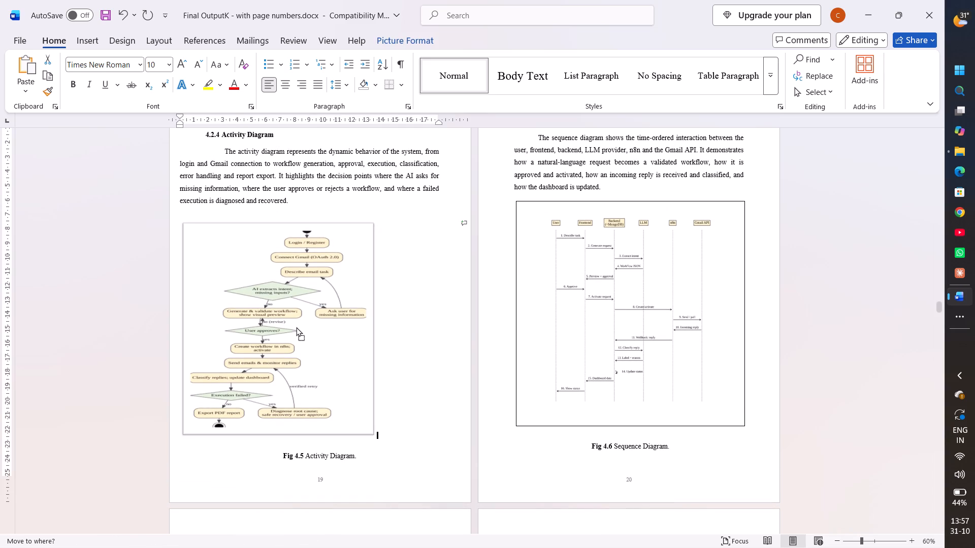
pyautogui.moveTo(296, 327); pyautogui.dragTo(300, 327)
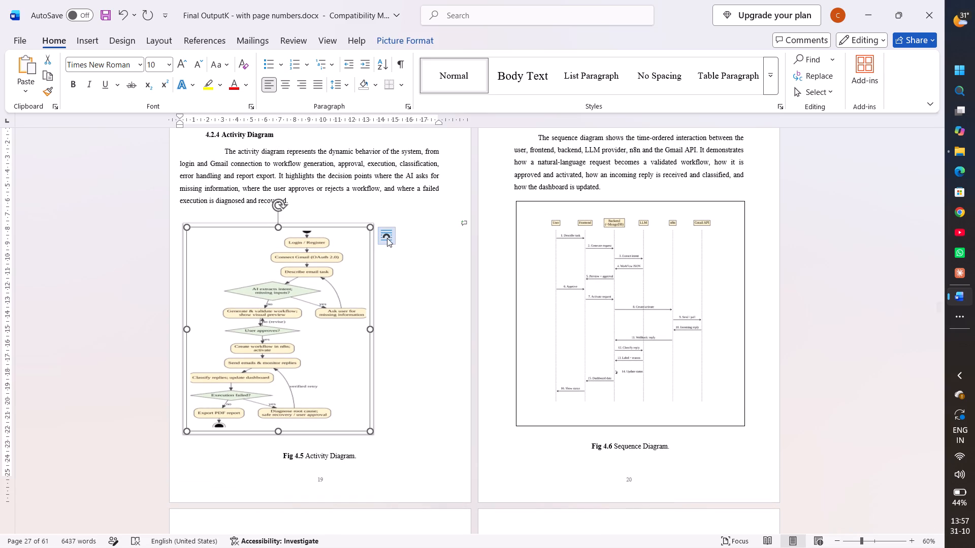
pyautogui.click(387, 238)
pyautogui.click(429, 330)
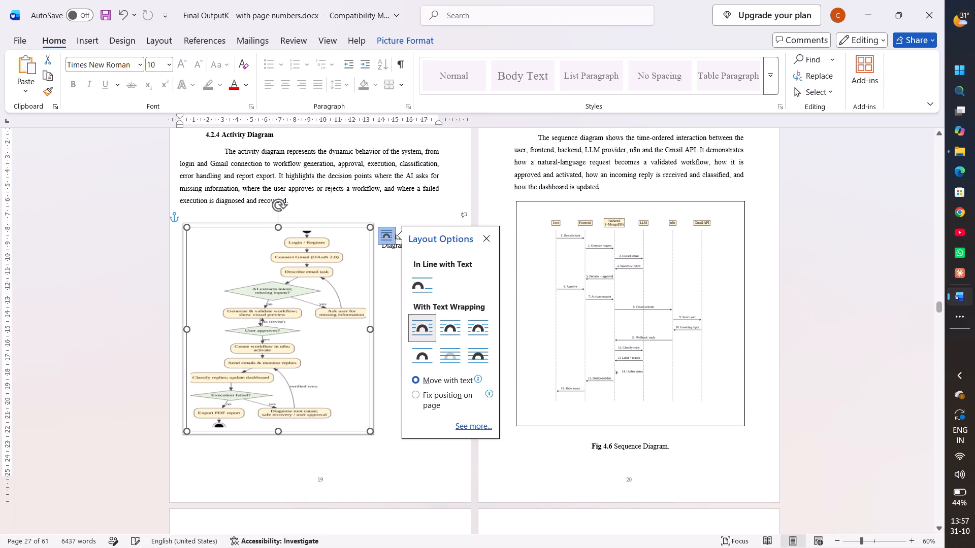
pyautogui.moveTo(311, 302); pyautogui.dragTo(342, 303)
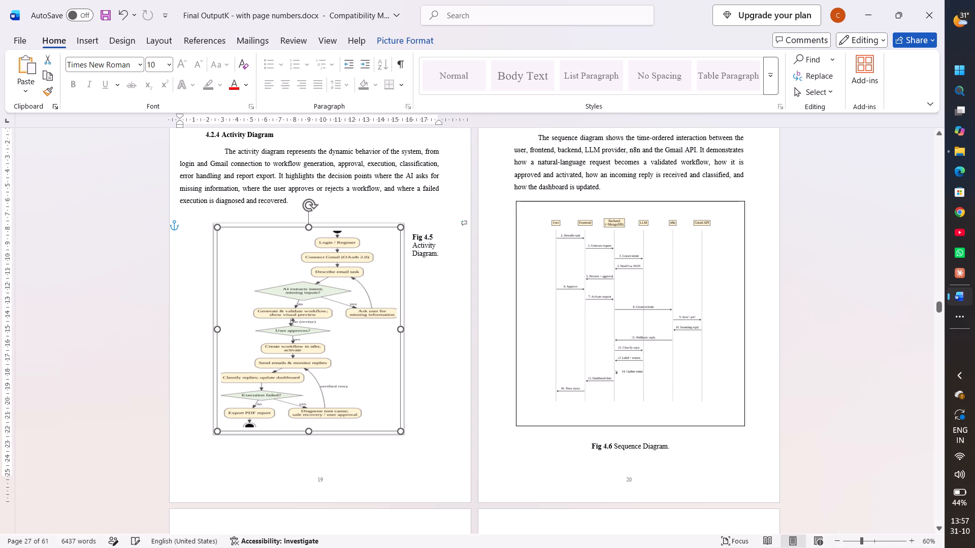
pyautogui.moveTo(342, 303); pyautogui.dragTo(342, 300)
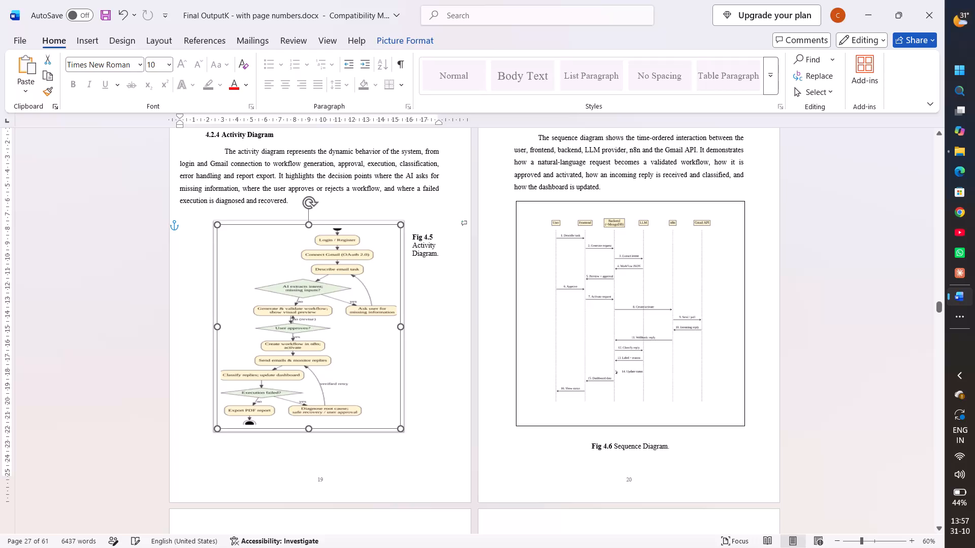
pyautogui.moveTo(342, 300); pyautogui.dragTo(342, 297)
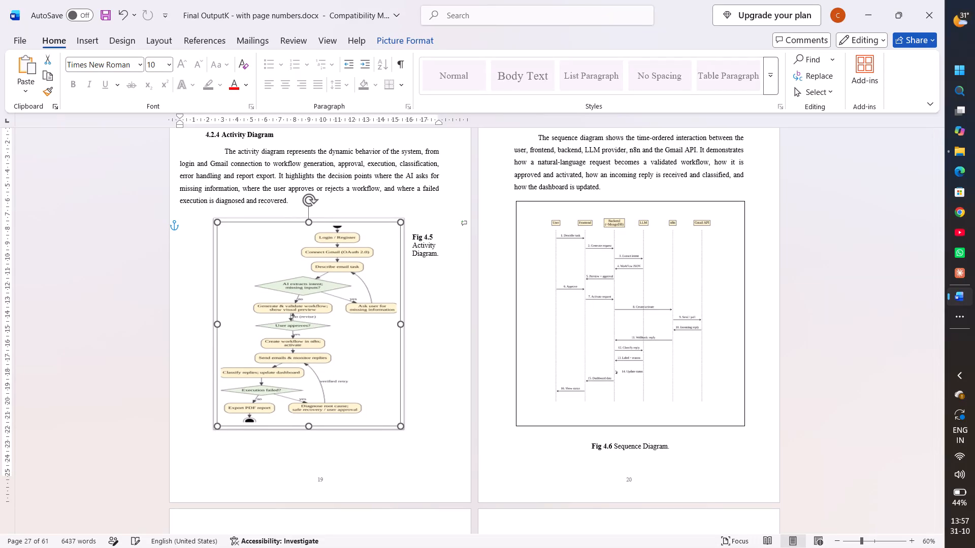
pyautogui.moveTo(342, 297); pyautogui.dragTo(343, 297)
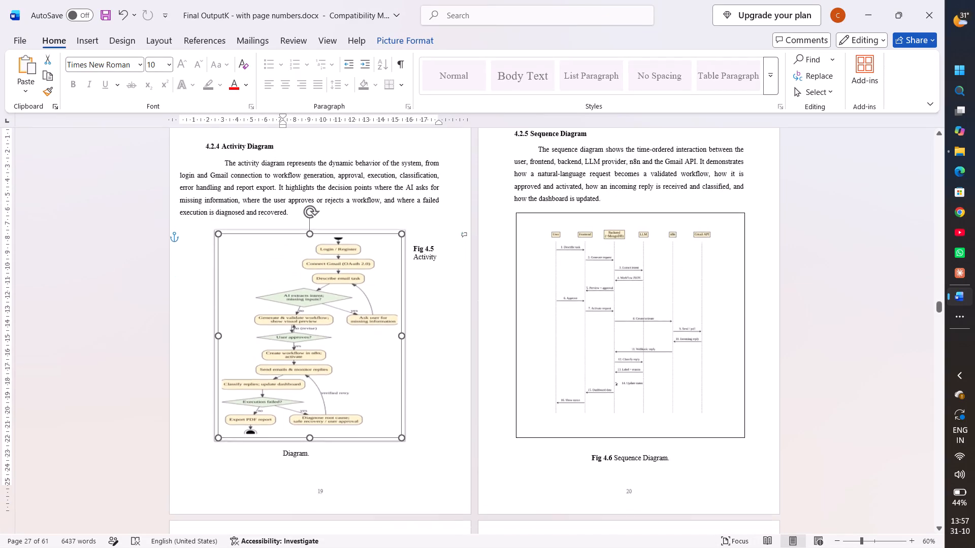
# Insert blank lines before the Fig 4.5 Activity Diagram caption until the whole caption sits on one line below the picture.
pyautogui.scroll(-2, 477, 297)
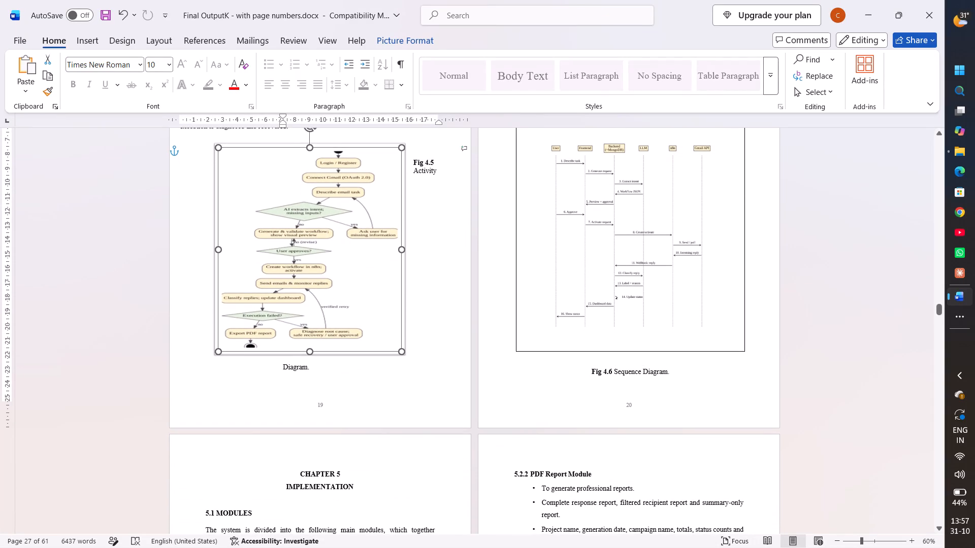
pyautogui.click(454, 171)
pyautogui.click(409, 160)
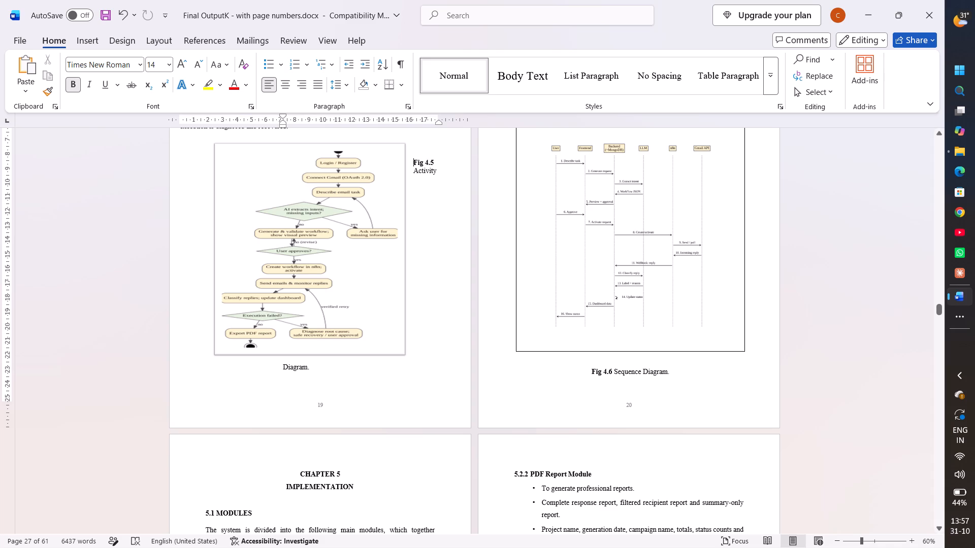
pyautogui.press('Return')
pyautogui.press('Return')
pyautogui.press('Return')
pyautogui.press('Return')
pyautogui.press('Return')
pyautogui.press('Return')
pyautogui.press('Return')
pyautogui.press('Return')
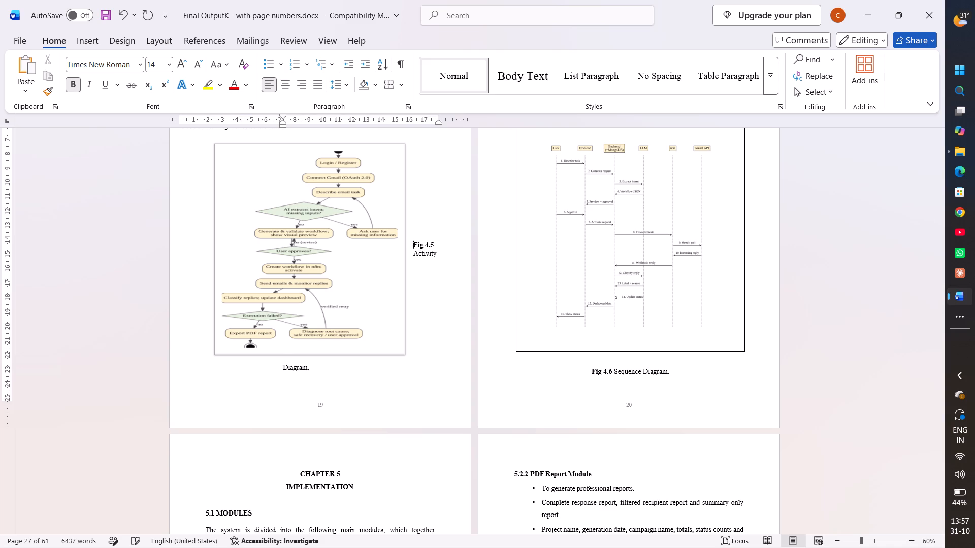
pyautogui.press('Return')
pyautogui.press('Return')
pyautogui.press('Return')
pyautogui.press('Return')
pyautogui.press('Return')
pyautogui.press('Return')
pyautogui.press('Return')
pyautogui.press('Return')
pyautogui.press('Return')
pyautogui.press('Return')
pyautogui.press('Return')
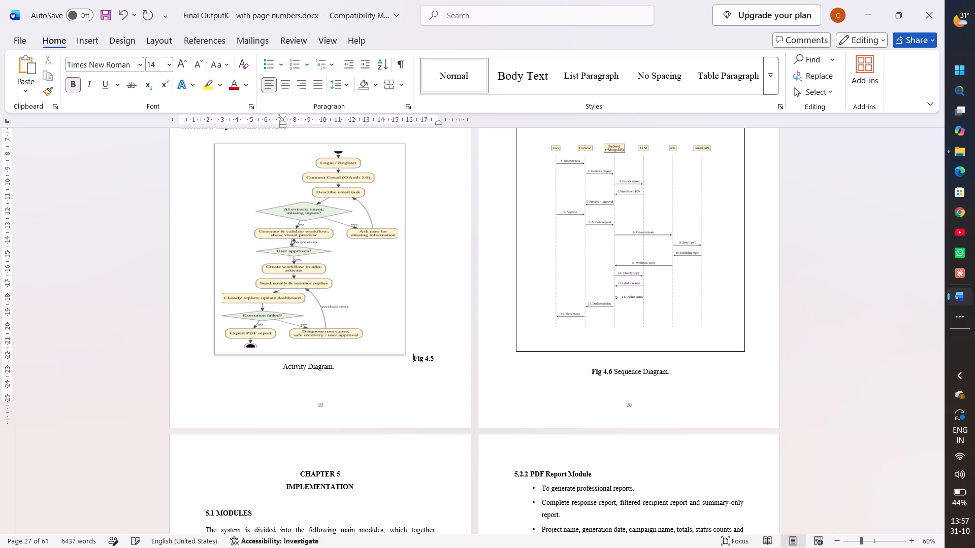
pyautogui.press('Return')
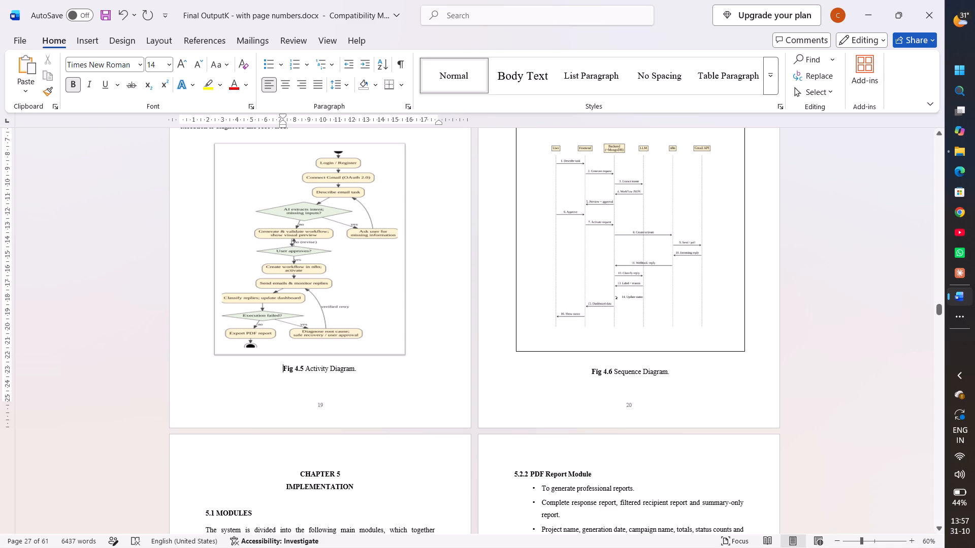
# Remove the bold formatting from the "Fig 4.5" label in the Activity Diagram caption.
pyautogui.moveTo(283, 369); pyautogui.dragTo(303, 367)
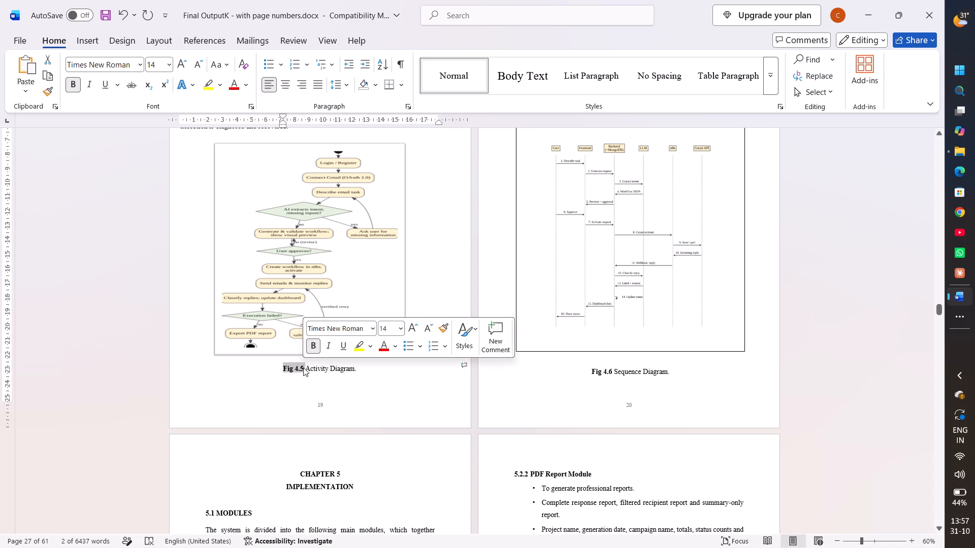
pyautogui.hotkey('ctrl', 'b')
pyautogui.scroll(-1, 352, 399)
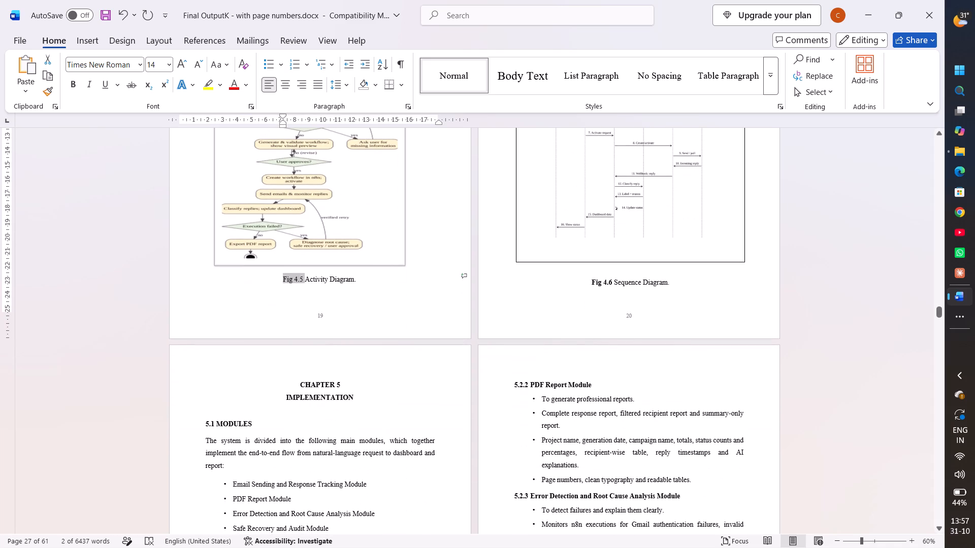
# Remove the bold formatting from the "Fig 4.6" label in the Sequence Diagram caption.
pyautogui.moveTo(589, 278); pyautogui.dragTo(612, 279)
pyautogui.hotkey('ctrl', 'b')
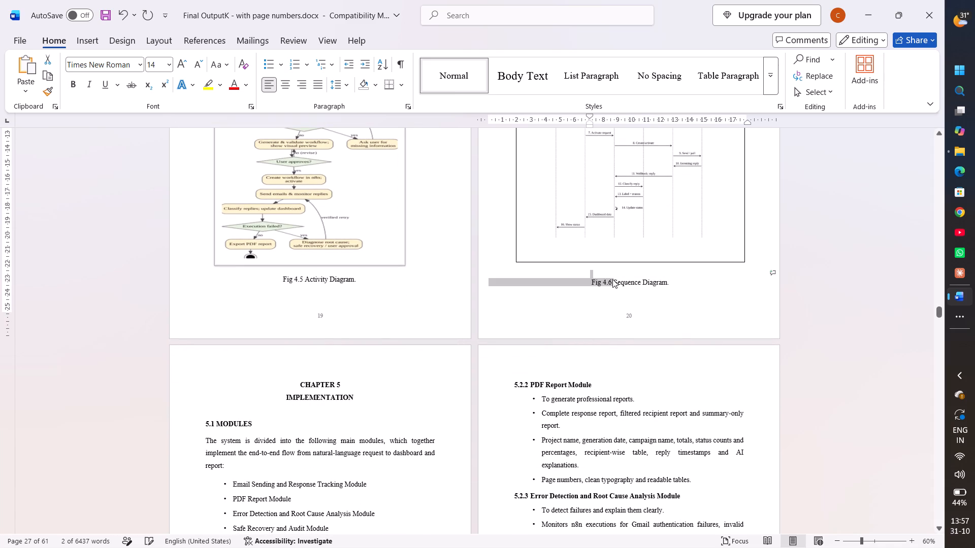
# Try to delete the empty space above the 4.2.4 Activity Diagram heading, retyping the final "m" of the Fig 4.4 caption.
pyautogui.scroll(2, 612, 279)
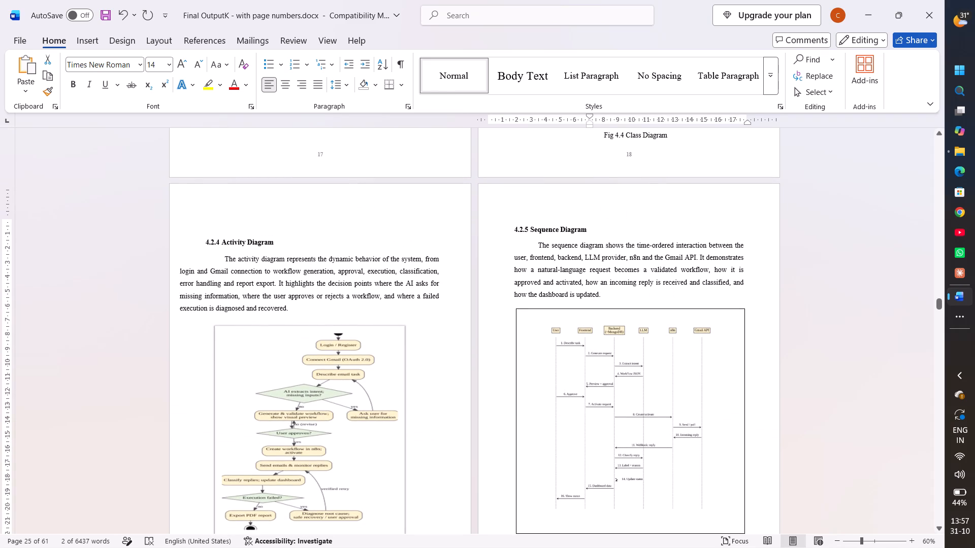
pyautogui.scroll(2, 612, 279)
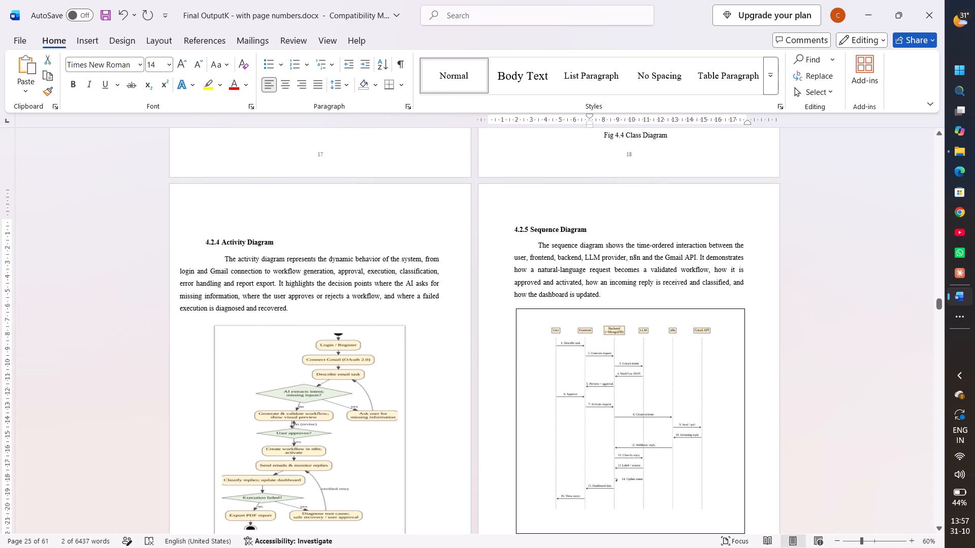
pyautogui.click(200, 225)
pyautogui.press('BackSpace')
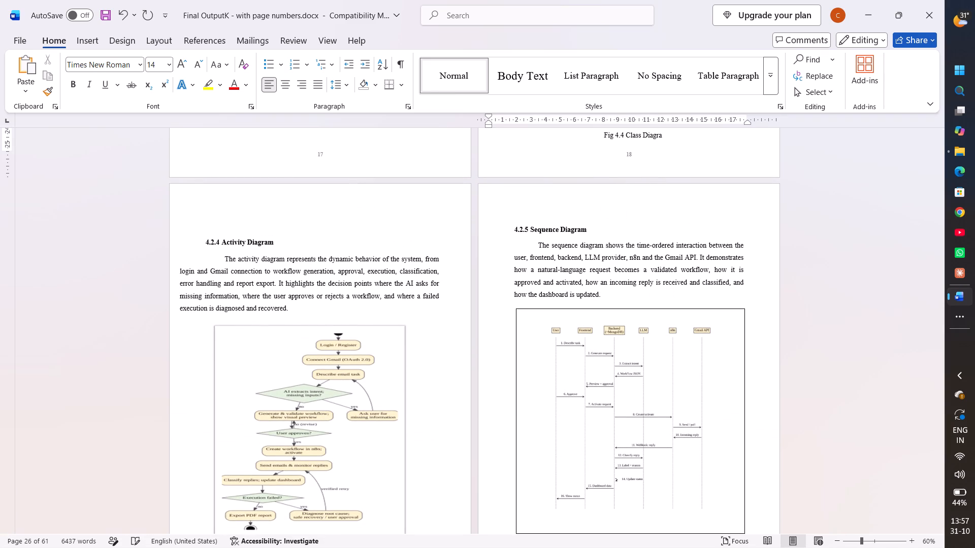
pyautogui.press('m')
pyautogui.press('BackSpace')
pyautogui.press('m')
# Replace the auto-numbered Activity Diagram heading with a plain, manually numbered "4.2.4" heading one line higher on its page.
pyautogui.moveTo(275, 243); pyautogui.dragTo(207, 242)
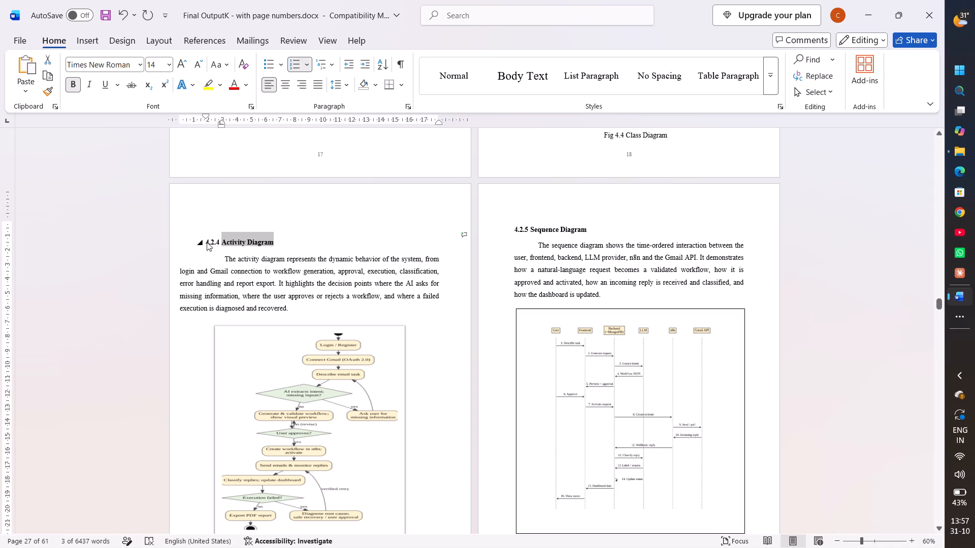
pyautogui.hotkey('ctrl', 'c')
pyautogui.press('BackSpace')
pyautogui.press('BackSpace')
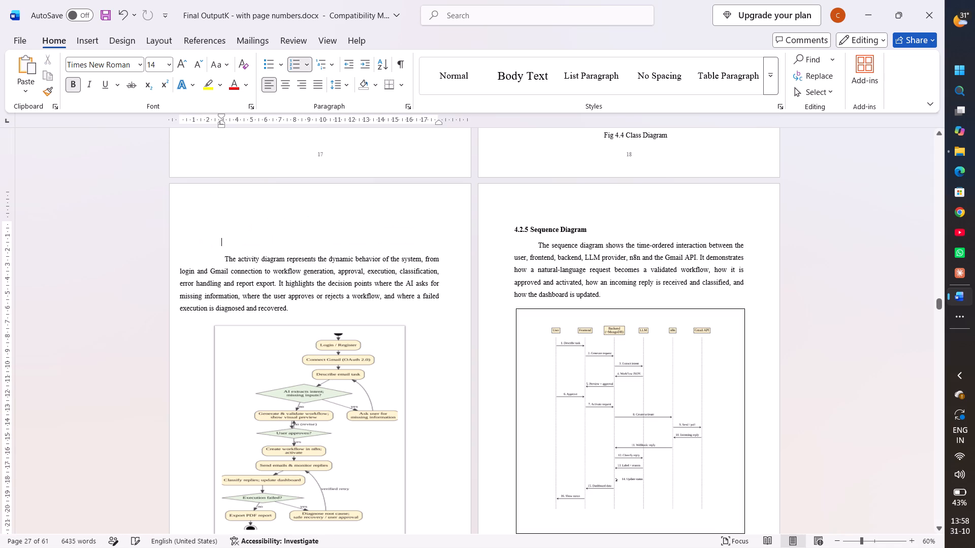
pyautogui.press('BackSpace')
pyautogui.press('BackSpace')
pyautogui.press('BackSpace')
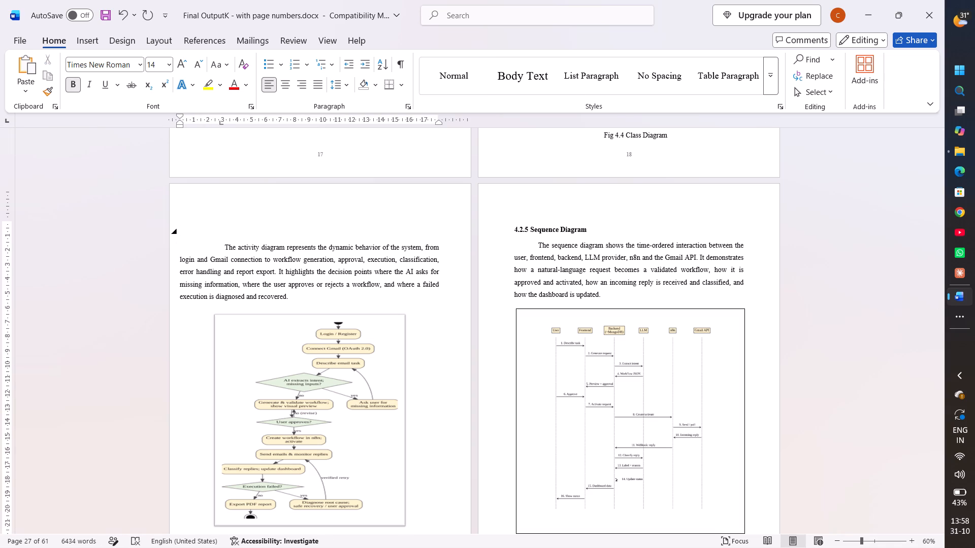
pyautogui.hotkey('ctrl', 'v')
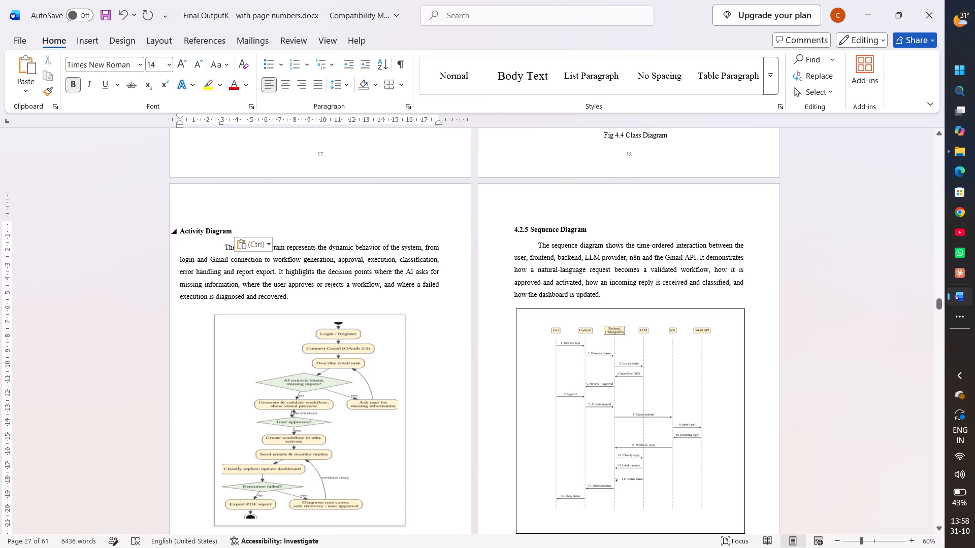
pyautogui.click(179, 229)
pyautogui.write('4.2.4')
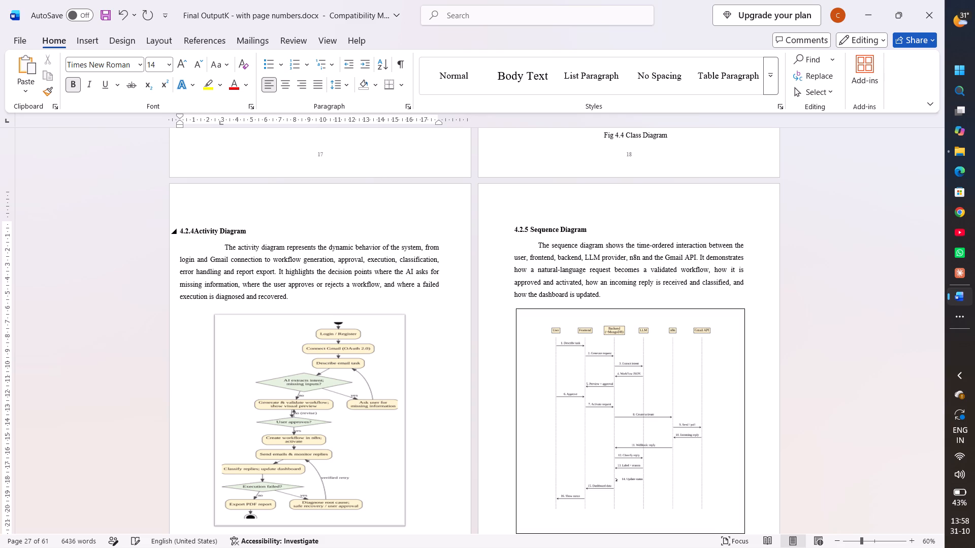
# Indent the 4.2.4 Activity Diagram heading with twelve spaces before its number.
pyautogui.press('Left')
pyautogui.press('Left')
pyautogui.press('Left')
pyautogui.press('Left')
pyautogui.press('Left')
pyautogui.press('space')
pyautogui.press('space')
pyautogui.press('space')
pyautogui.press('space')
pyautogui.press('space')
pyautogui.press('space')
pyautogui.press('space')
pyautogui.press('space')
pyautogui.press('space')
pyautogui.press('space')
pyautogui.press('space')
pyautogui.press('space')
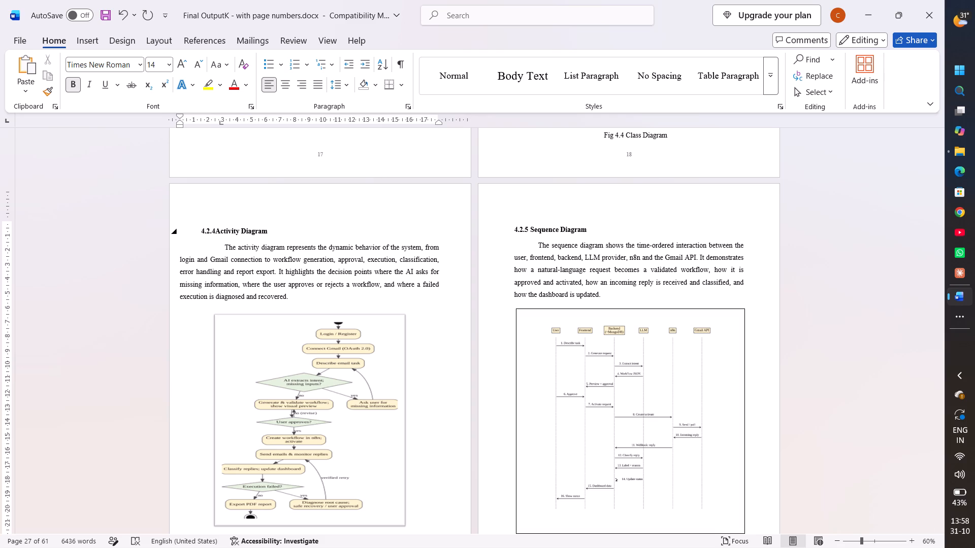
# Compare the 4.2.4 Activity Diagram heading's indent with the 5.2.2 PDF Report Module heading and add two leading spaces to align them.
pyautogui.scroll(-2, 267, 266)
pyautogui.scroll(1, 267, 266)
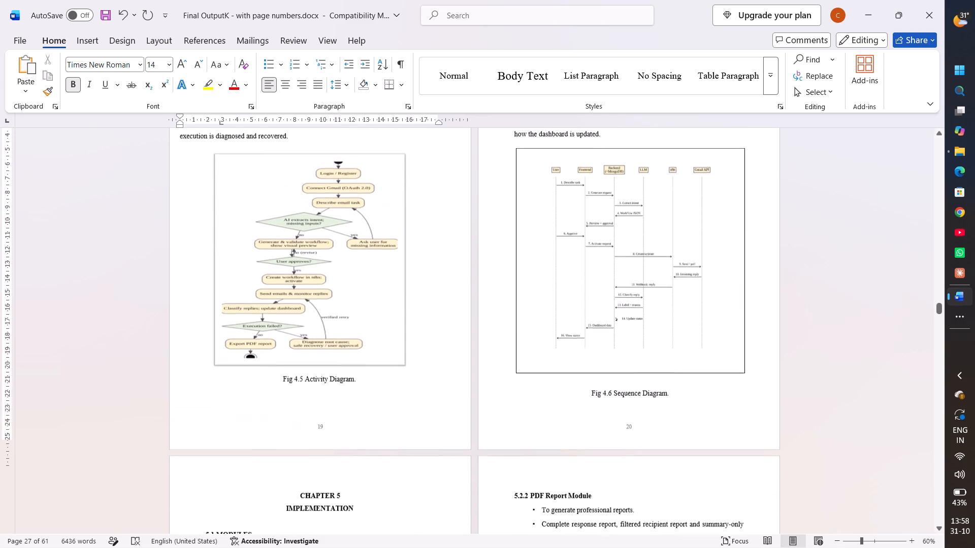
pyautogui.scroll(1, 267, 266)
pyautogui.keyDown('ctrl'); pyautogui.scroll(-1, 267, 266); pyautogui.keyUp('ctrl')
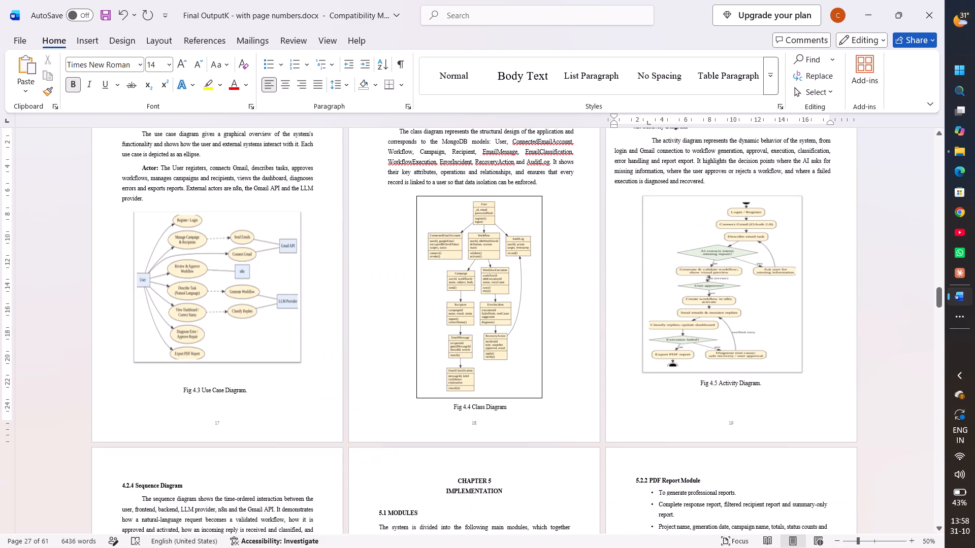
pyautogui.scroll(2, 267, 266)
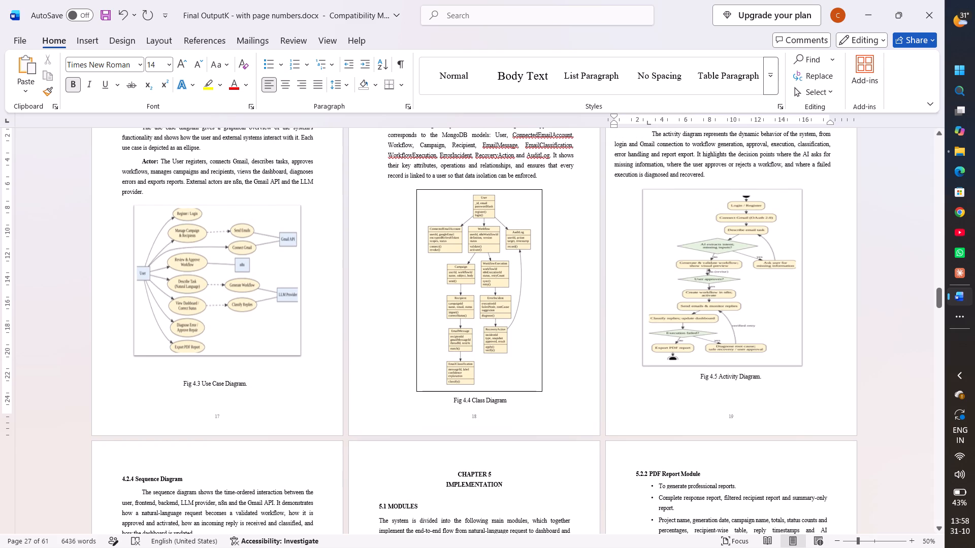
pyautogui.scroll(1, 668, 379)
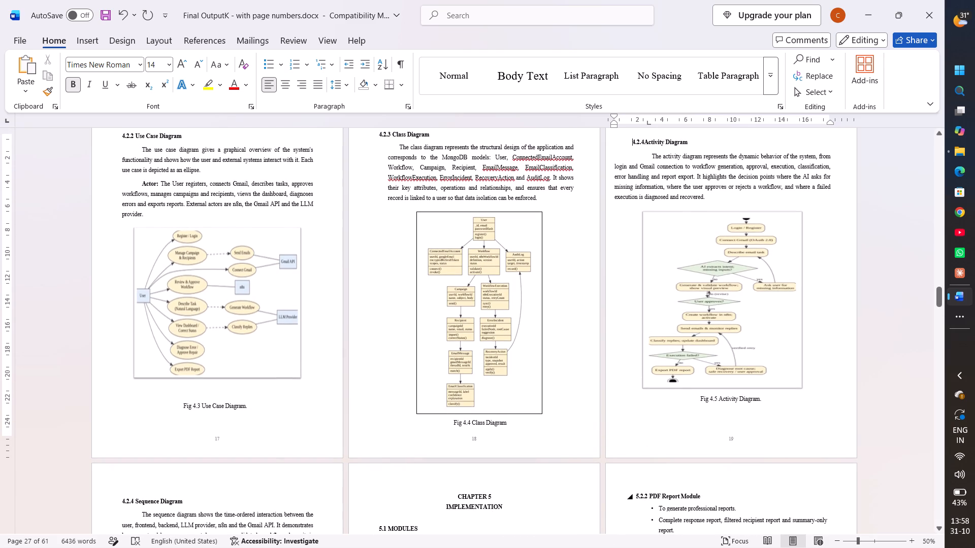
pyautogui.click(637, 498)
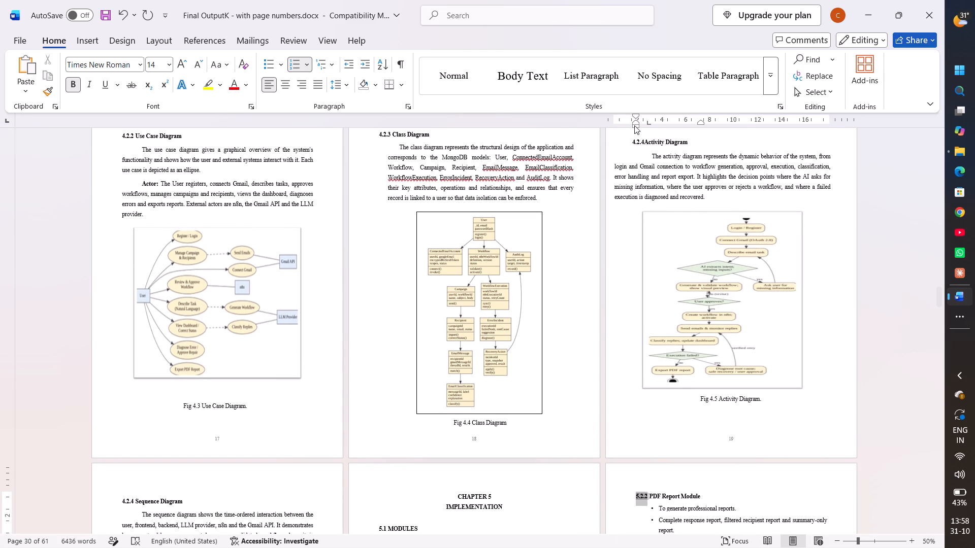
pyautogui.click(635, 113)
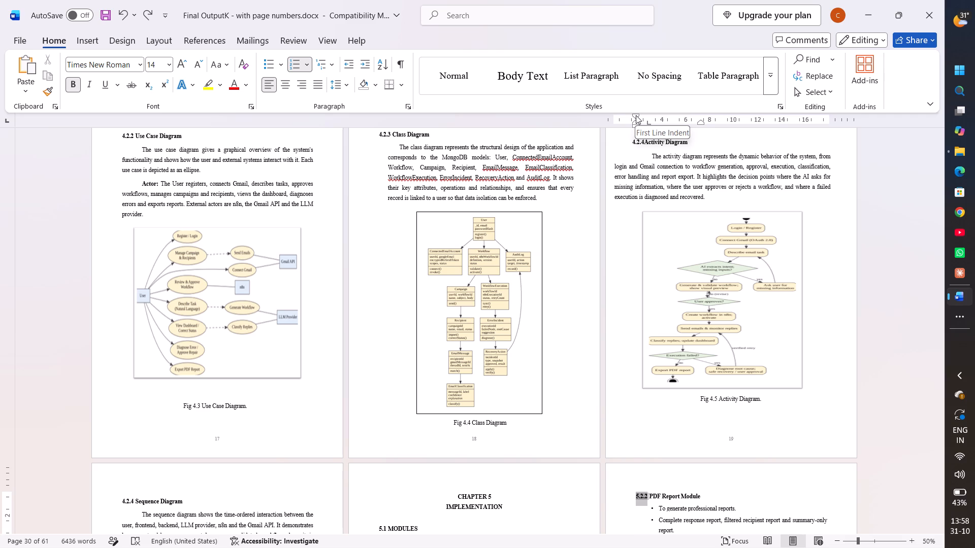
pyautogui.click(636, 115)
pyautogui.click(632, 141)
pyautogui.press('space')
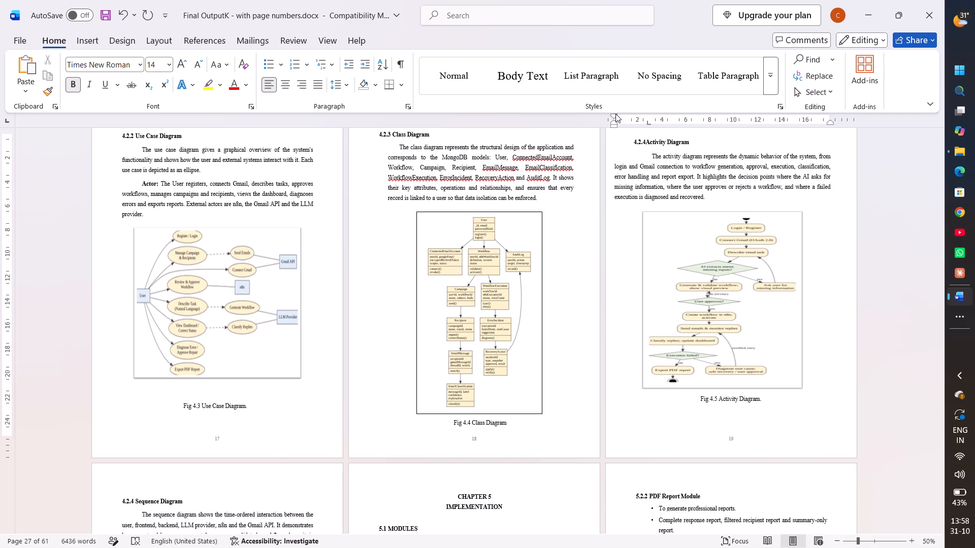
pyautogui.click(615, 114)
pyautogui.click(615, 114)
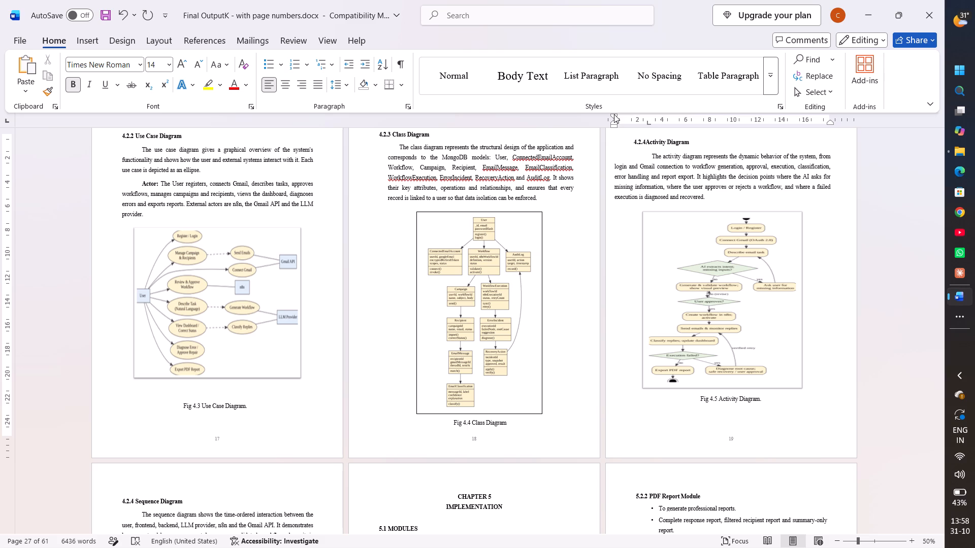
pyautogui.click(614, 114)
pyautogui.click(636, 494)
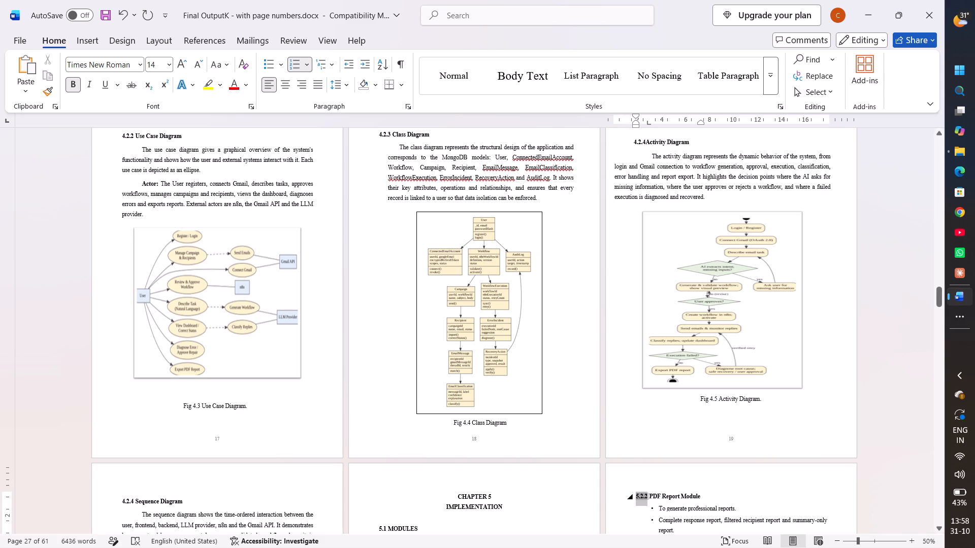
pyautogui.click(638, 114)
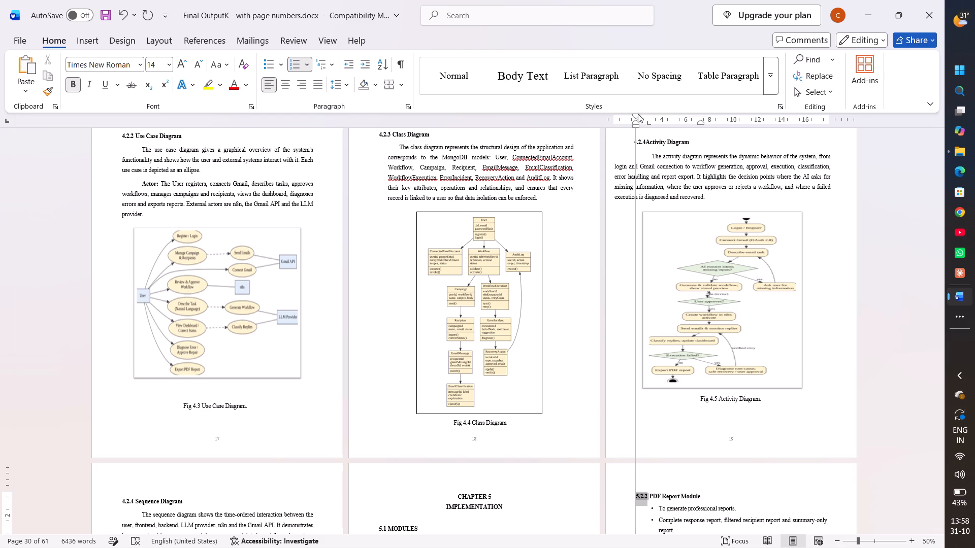
pyautogui.click(635, 142)
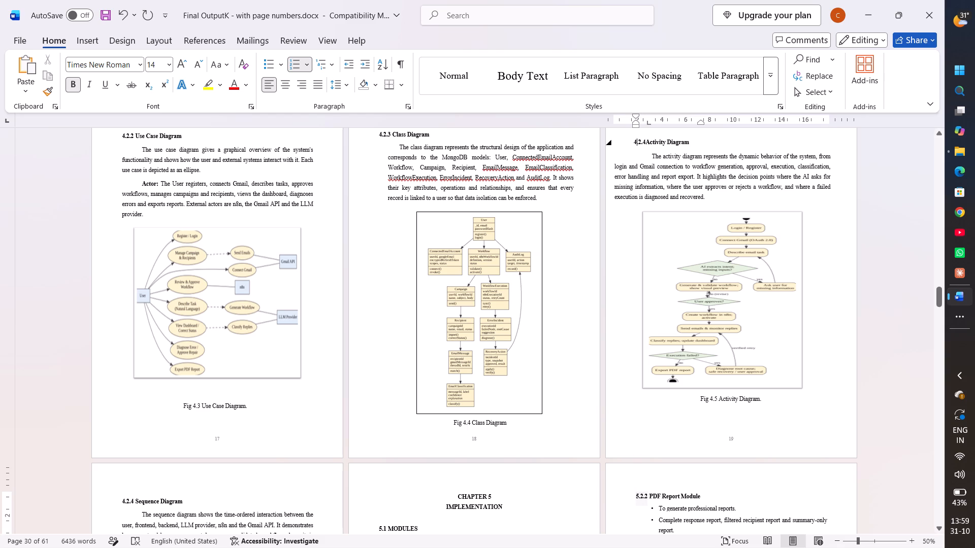
pyautogui.press('Left')
pyautogui.press('space')
# Save the report document.
pyautogui.scroll(-1, 632, 203)
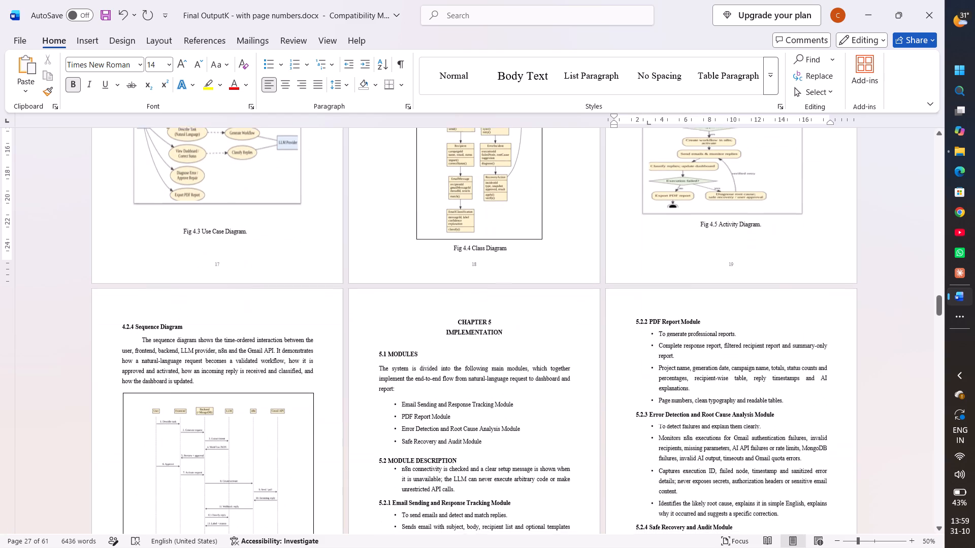
pyautogui.hotkey('ctrl', 's')
# Review the Chapter 4 and Chapter 5 pages for heading alignment, diagram placement and figure captions.
pyautogui.scroll(-1, 632, 203)
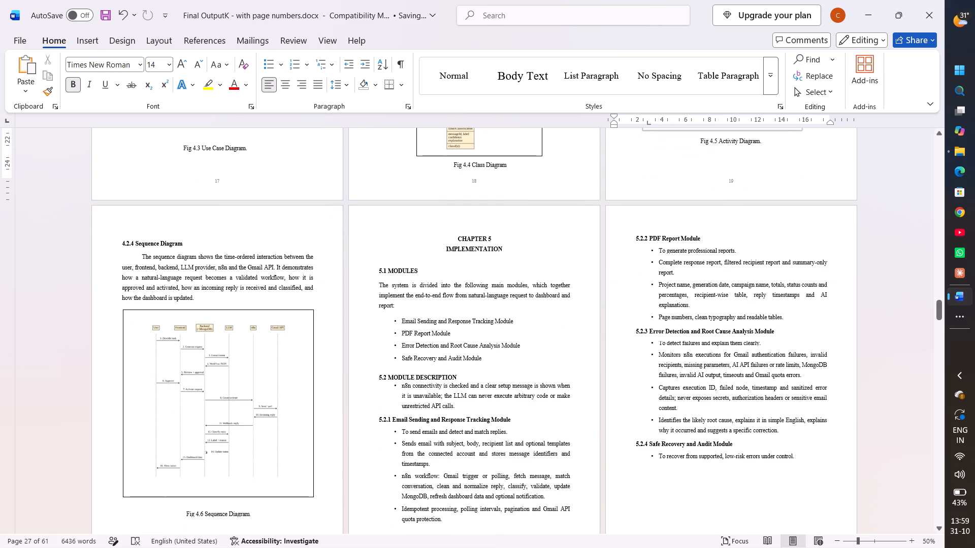
pyautogui.scroll(-2, 632, 203)
pyautogui.scroll(2, 632, 203)
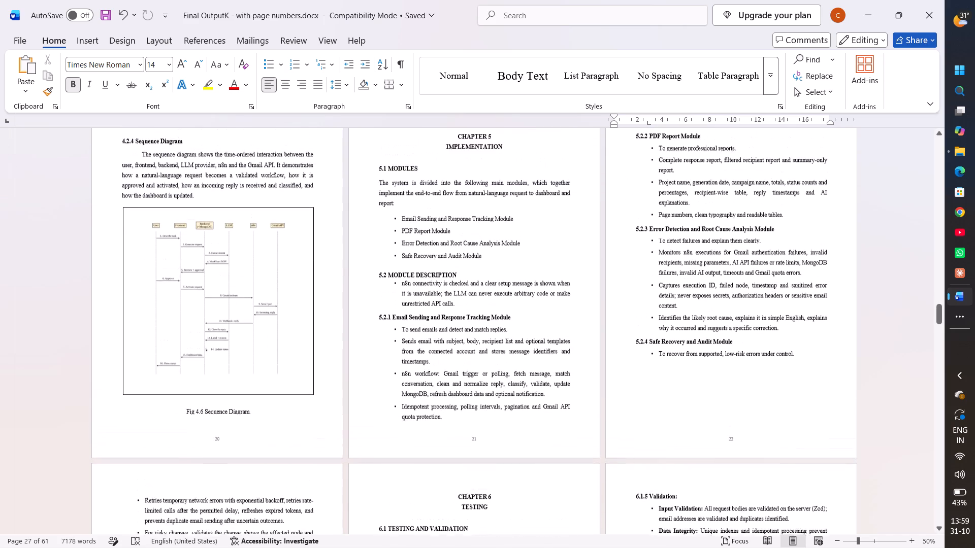
pyautogui.scroll(1, 632, 203)
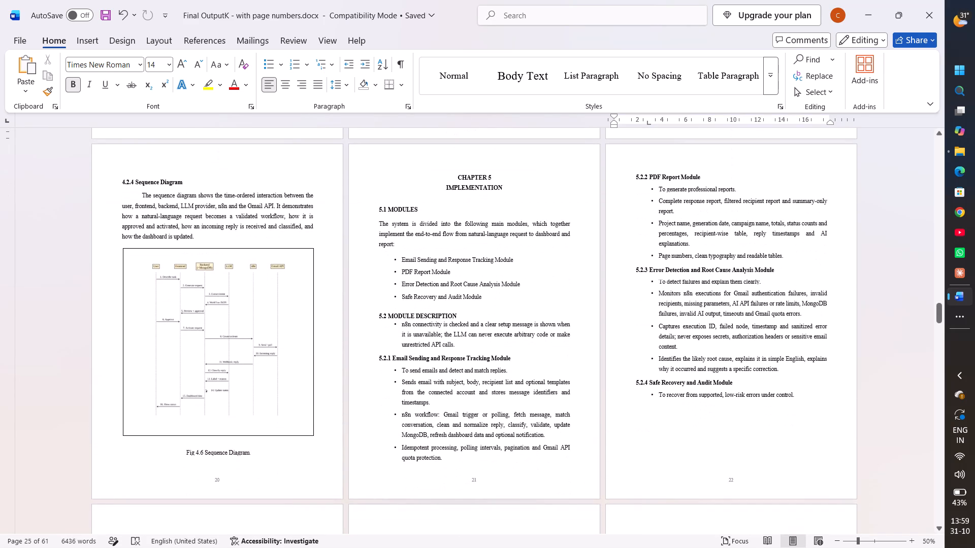
pyautogui.scroll(5, 632, 203)
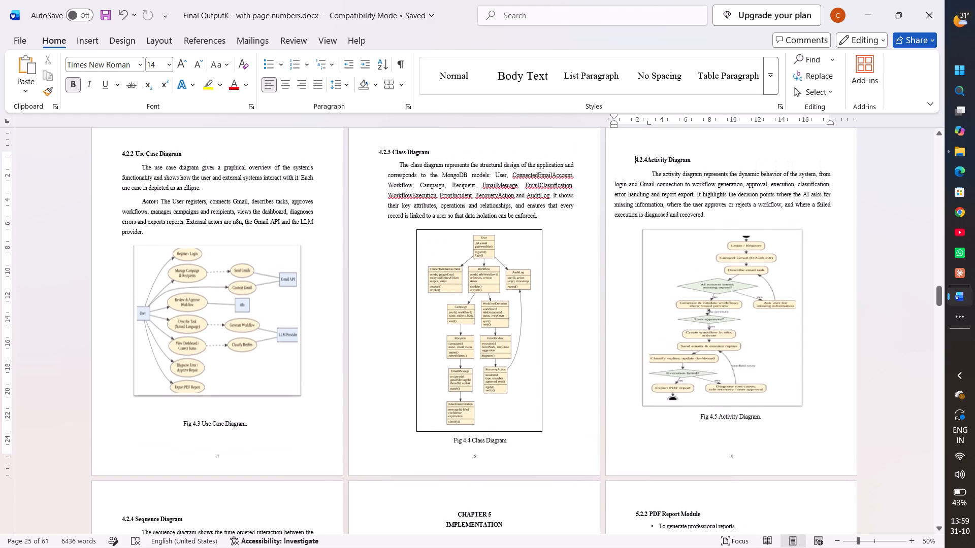
pyautogui.scroll(1, 632, 203)
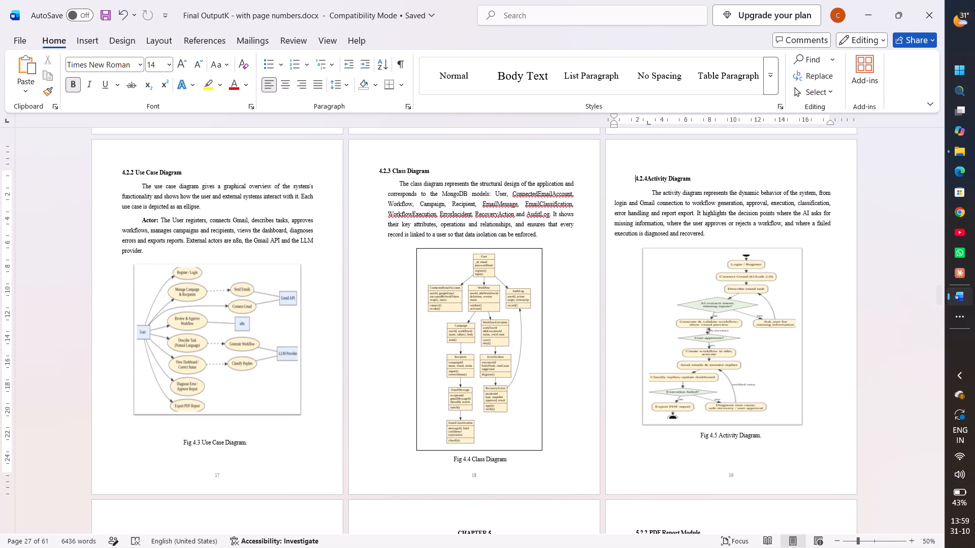
pyautogui.scroll(1, 632, 203)
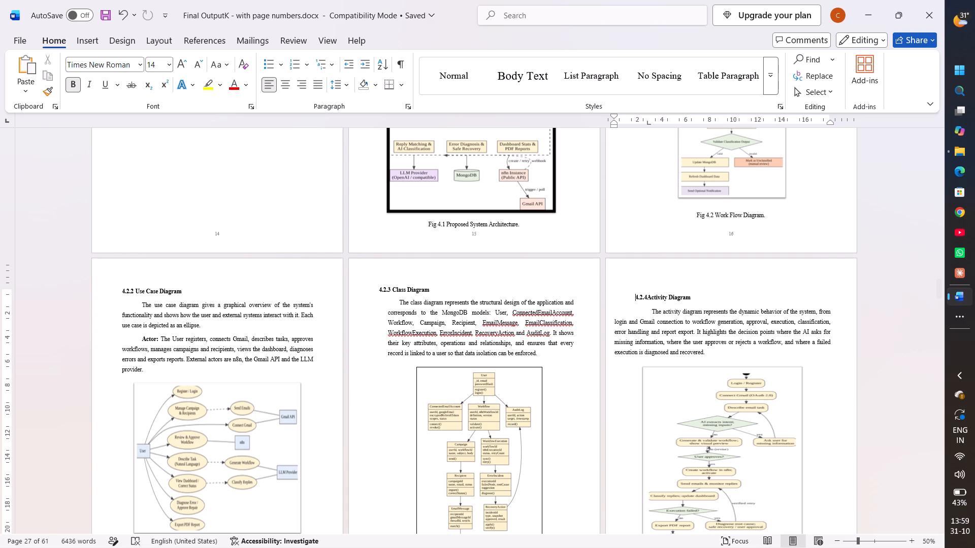
pyautogui.scroll(-1, 632, 203)
pyautogui.scroll(1, 607, 244)
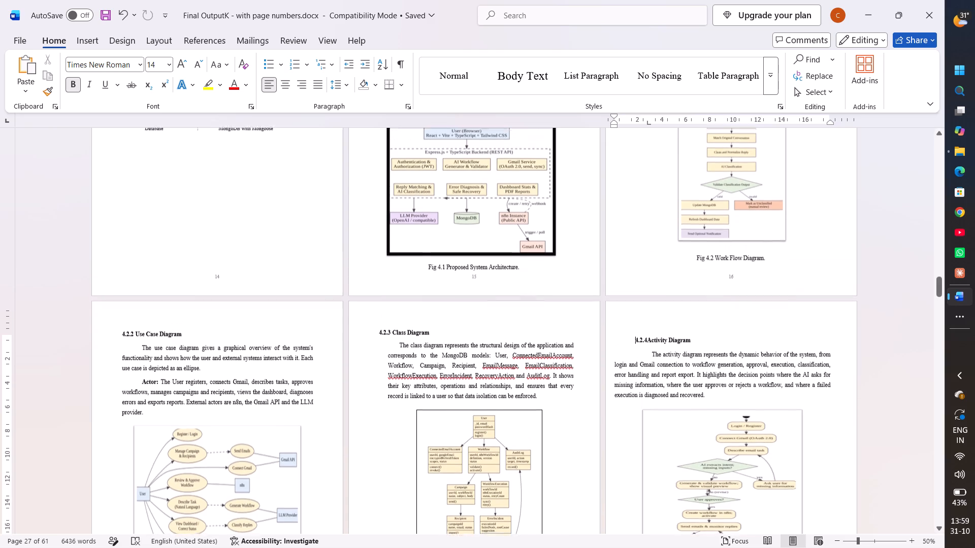
pyautogui.scroll(2, 607, 244)
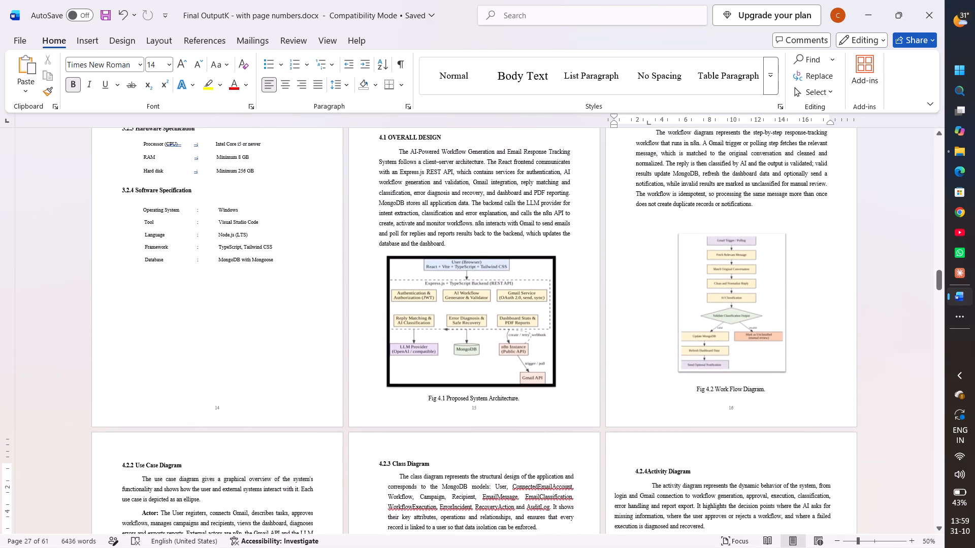
# Examine the Chapter 4 diagram pages and the start of Chapter 5 for heading numbering and layout.
pyautogui.scroll(-2, 607, 244)
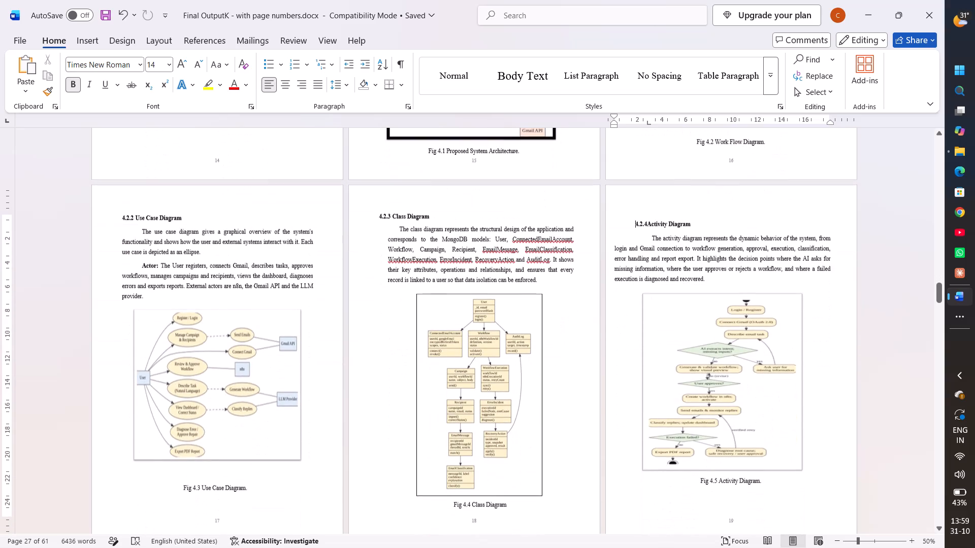
pyautogui.scroll(-1, 607, 244)
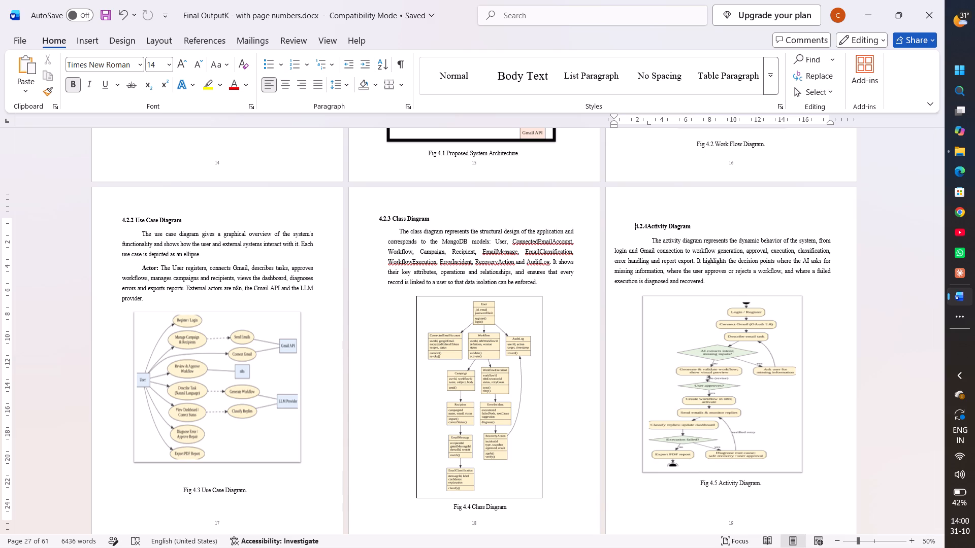
pyautogui.scroll(-2, 607, 244)
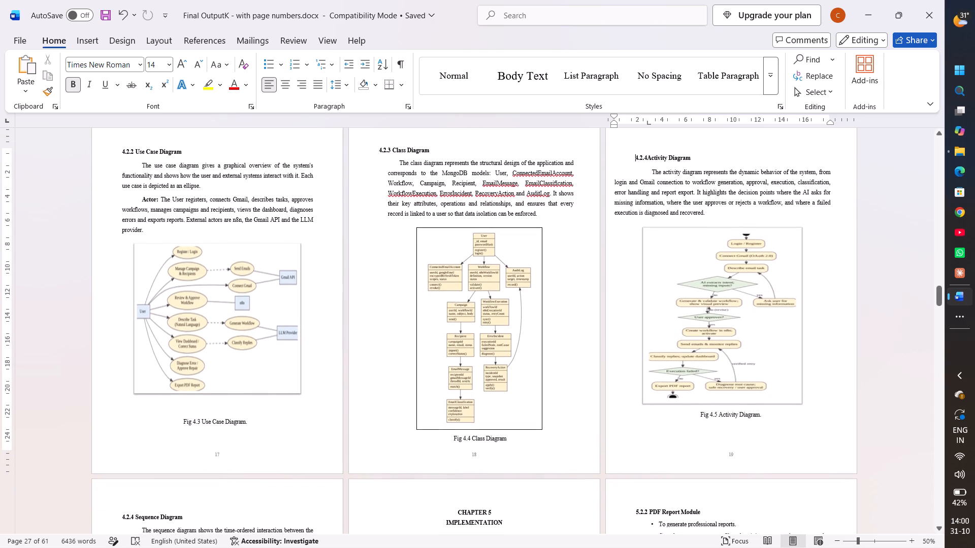
pyautogui.scroll(-2, 607, 244)
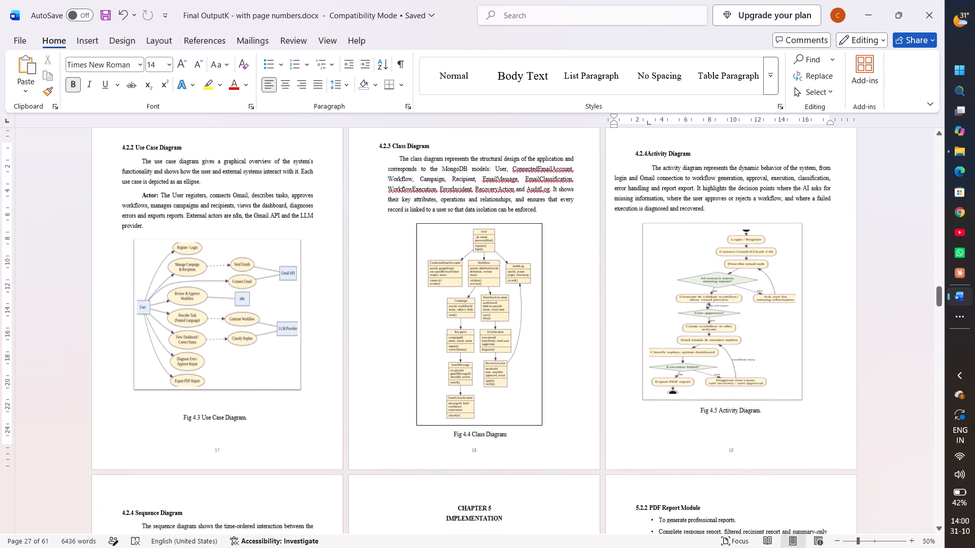
pyautogui.scroll(-3, 607, 244)
pyautogui.scroll(1, 607, 244)
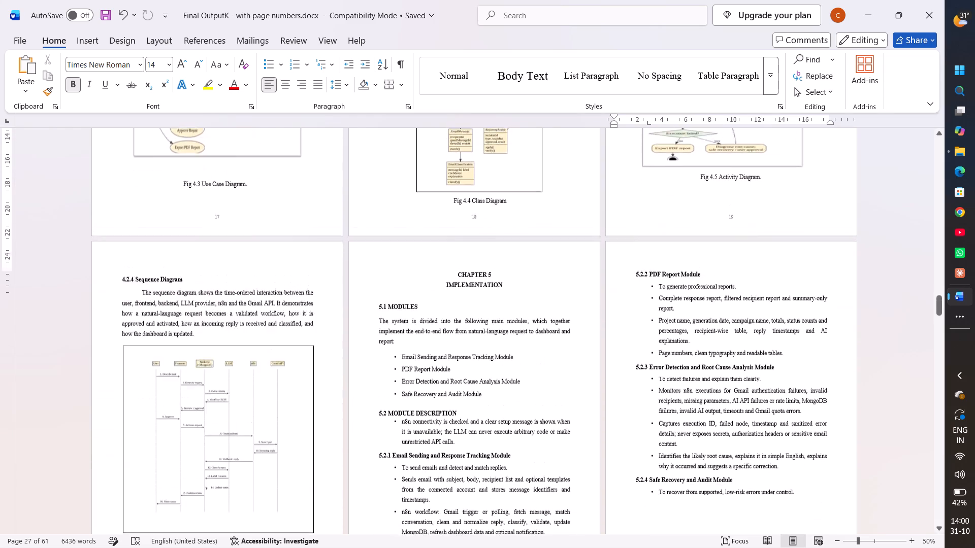
pyautogui.scroll(1, 607, 244)
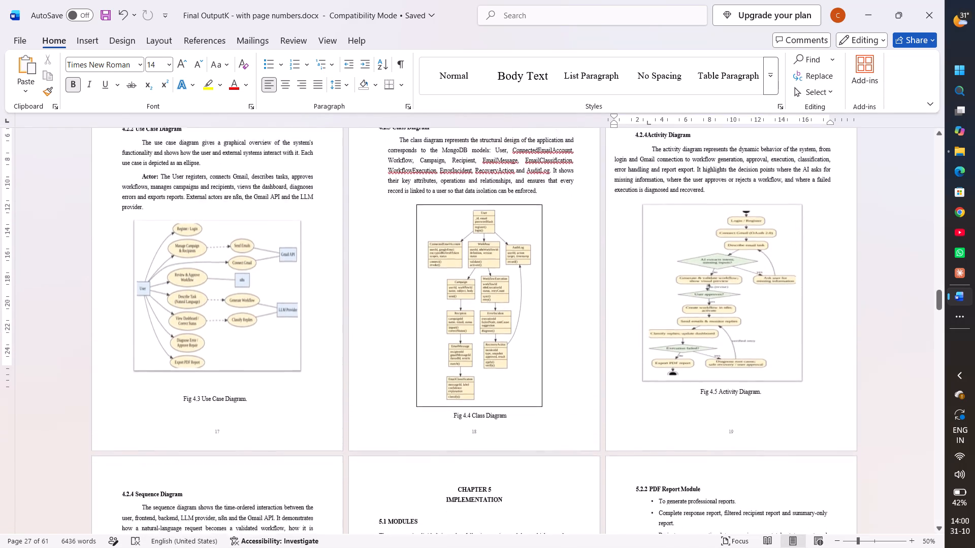
pyautogui.scroll(1, 607, 244)
# Renumber the Sequence Diagram heading in Chapter 4 as 4.2.5, keeping a space before the title.
pyautogui.scroll(-1, 607, 244)
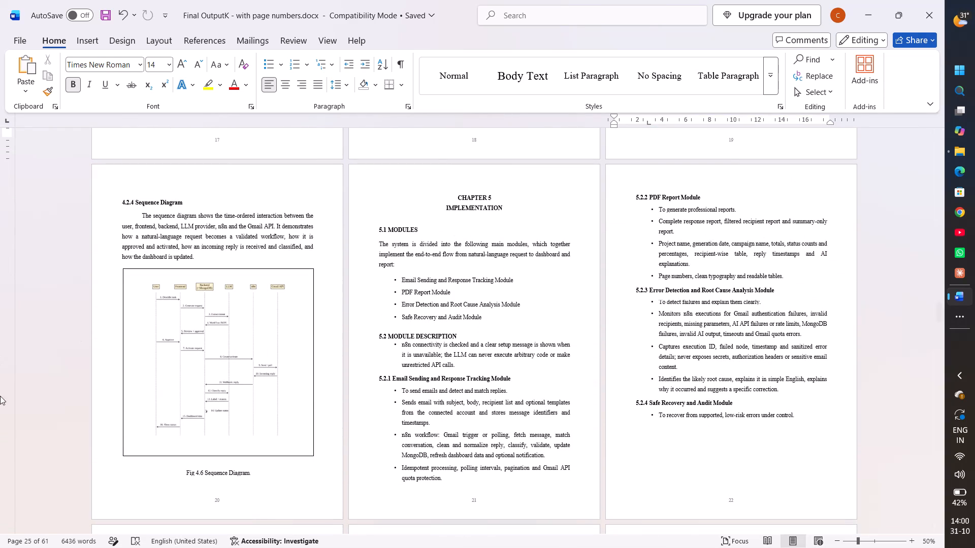
pyautogui.click(132, 202)
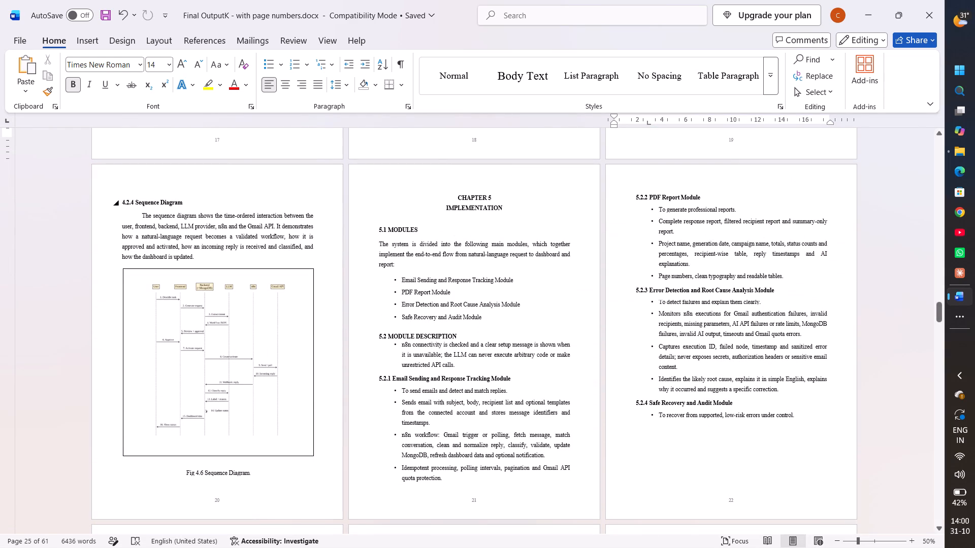
pyautogui.click(132, 202)
pyautogui.click(132, 202)
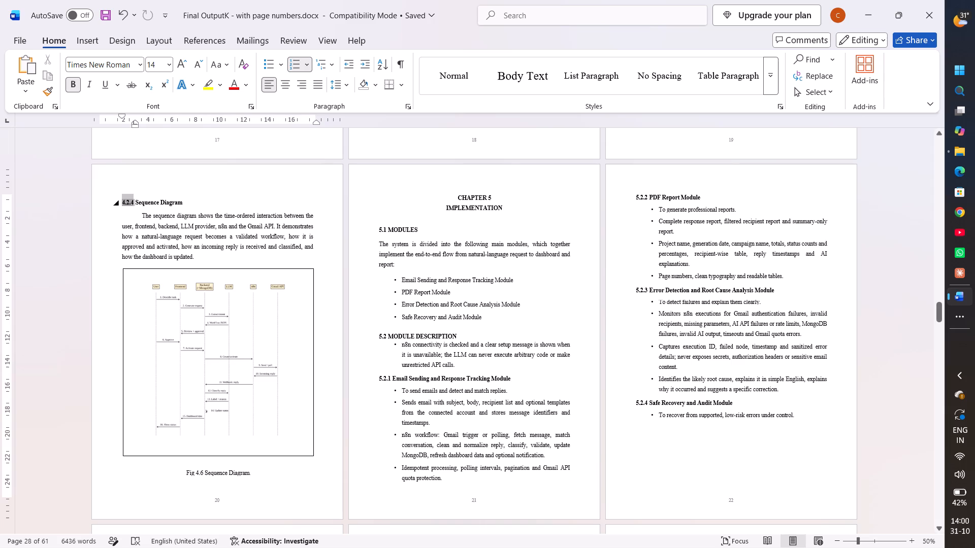
pyautogui.write('4.3')
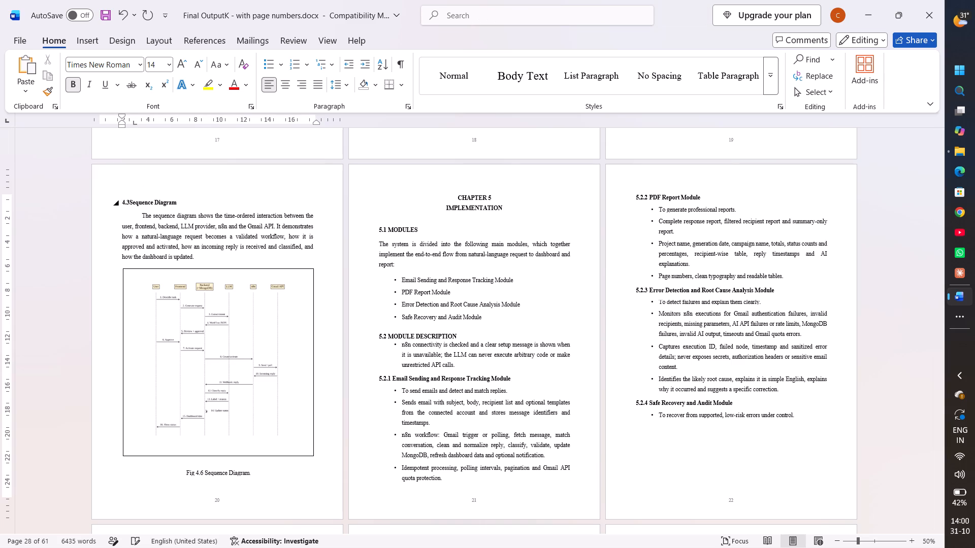
pyautogui.press('BackSpace')
pyautogui.write('2.5')
pyautogui.press('space')
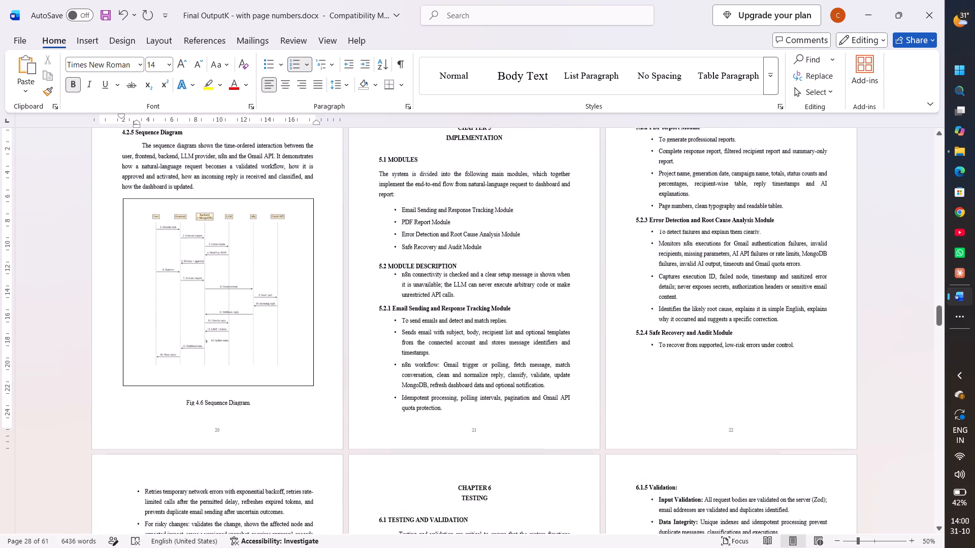
# In the table of contents, set the page number of chapter 4 DESIGN to 15 and make it bold.
pyautogui.scroll(20, 132, 234)
pyautogui.scroll(20, 132, 234)
pyautogui.scroll(5, 132, 234)
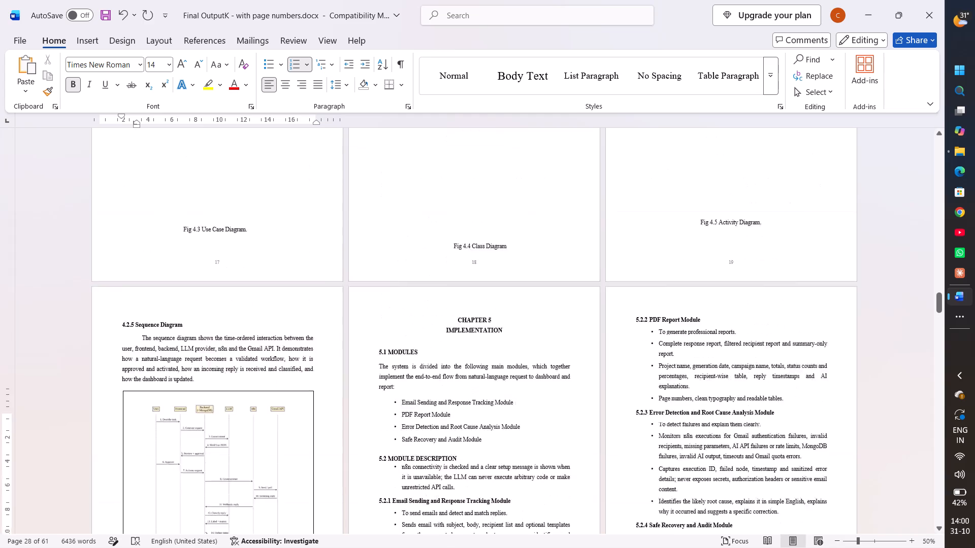
pyautogui.scroll(20, 132, 234)
pyautogui.scroll(20, 132, 234)
pyautogui.scroll(20, 132, 234)
pyautogui.scroll(-3, 280, 323)
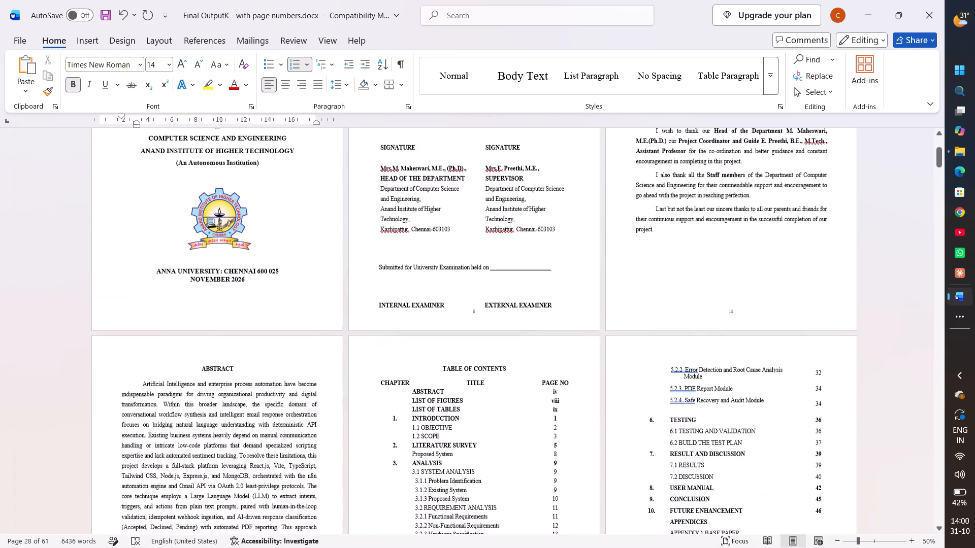
pyautogui.scroll(-2, 280, 323)
pyautogui.scroll(3, 280, 323)
pyautogui.scroll(-1, 446, 356)
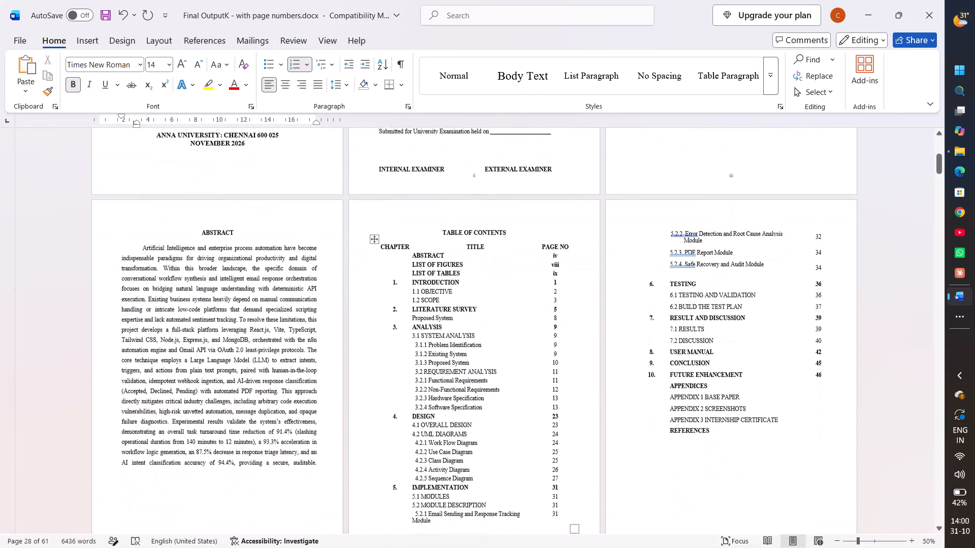
pyautogui.scroll(-1, 446, 356)
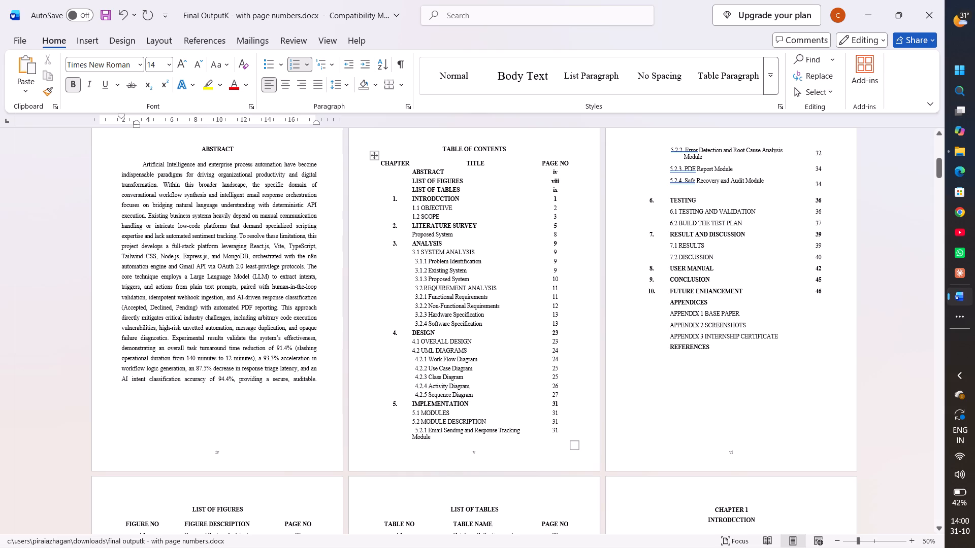
pyautogui.click(559, 340)
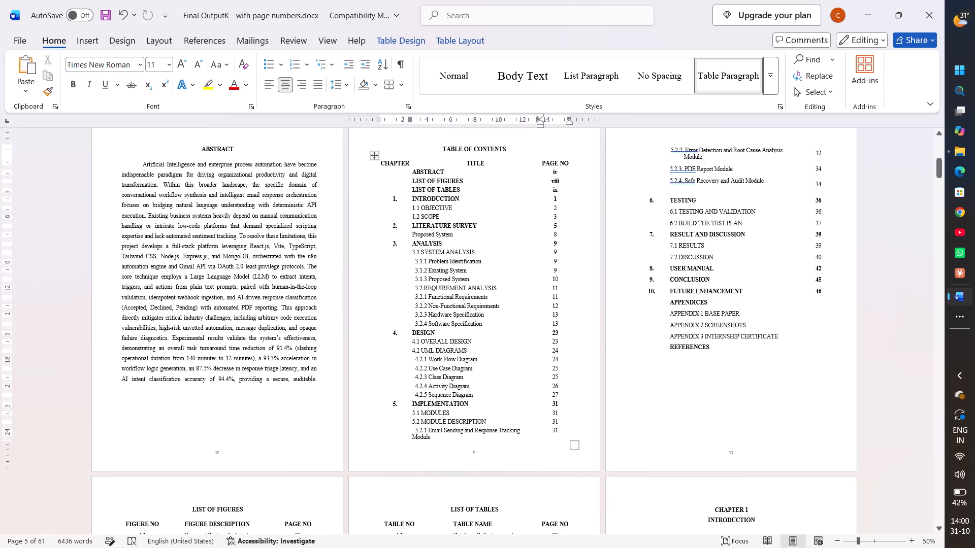
pyautogui.click(558, 334)
pyautogui.press('BackSpace')
pyautogui.press('BackSpace')
pyautogui.press('1')
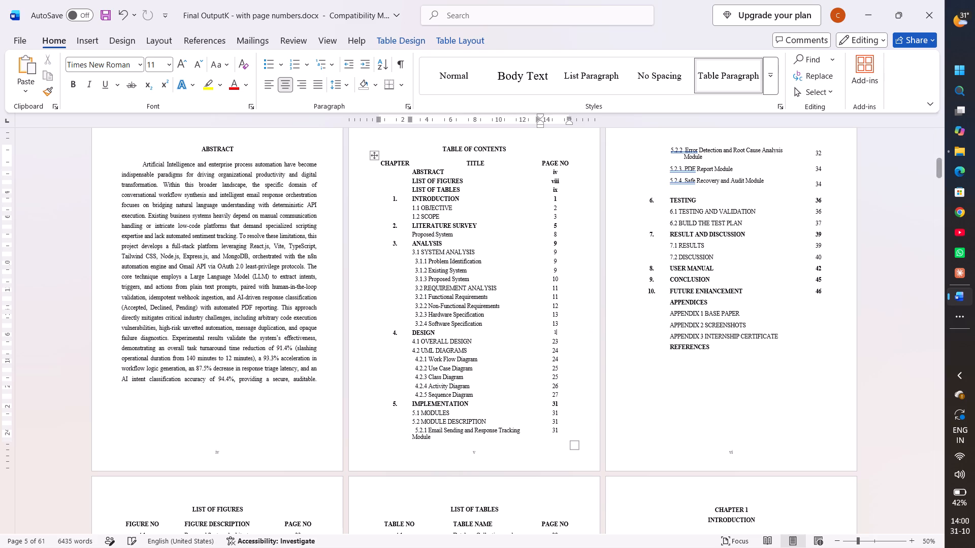
pyautogui.press('5')
pyautogui.hotkey('shift', 'Left')
pyautogui.hotkey('shift', 'Left')
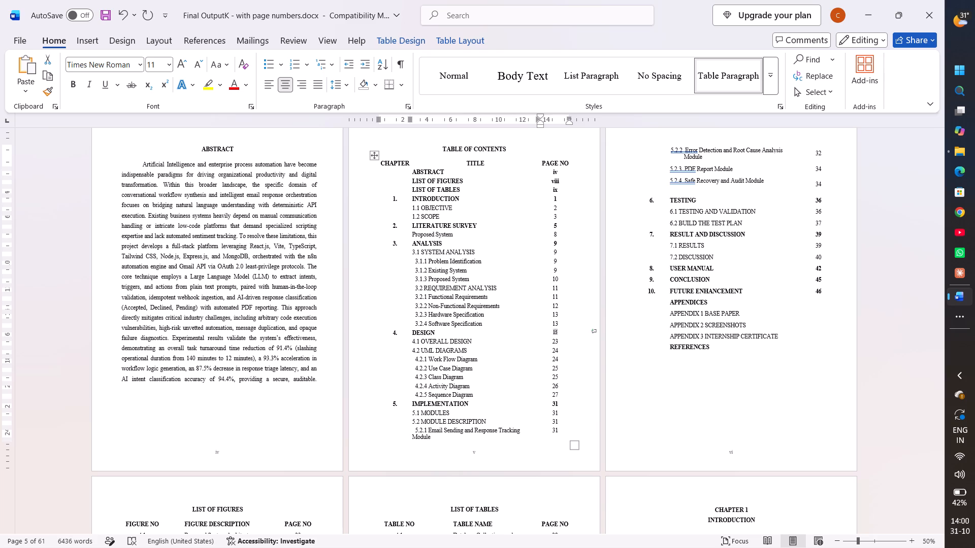
pyautogui.hotkey('ctrl', 'b')
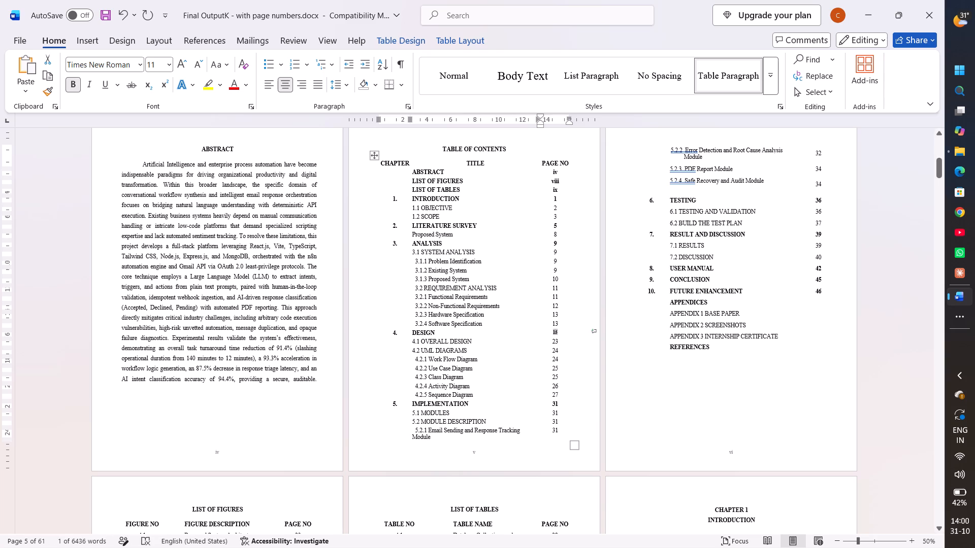
# Set the contents page numbers of 4.1 OVERALL DESIGN and 4.2 UML DIAGRAMS to 16.
pyautogui.click(558, 342)
pyautogui.press('BackSpace')
pyautogui.press('BackSpace')
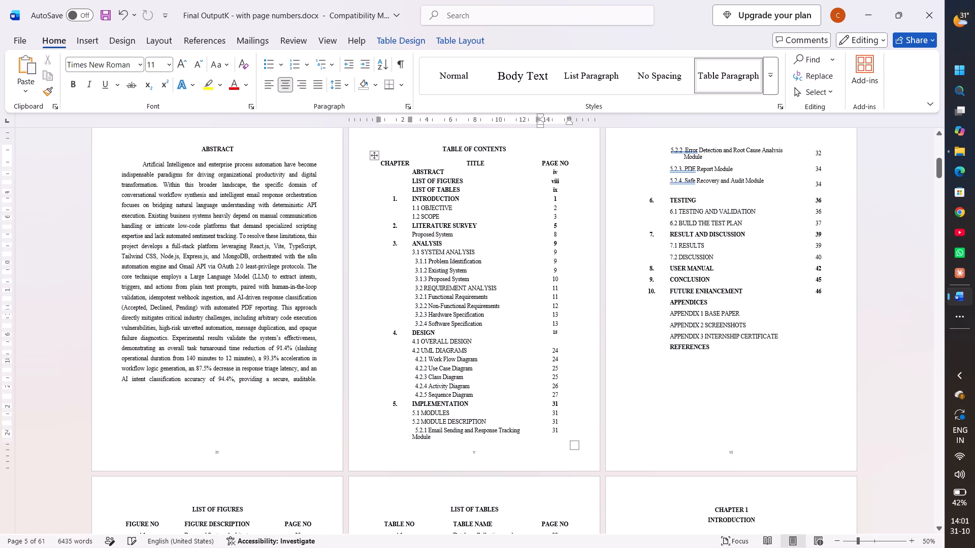
pyautogui.write('16')
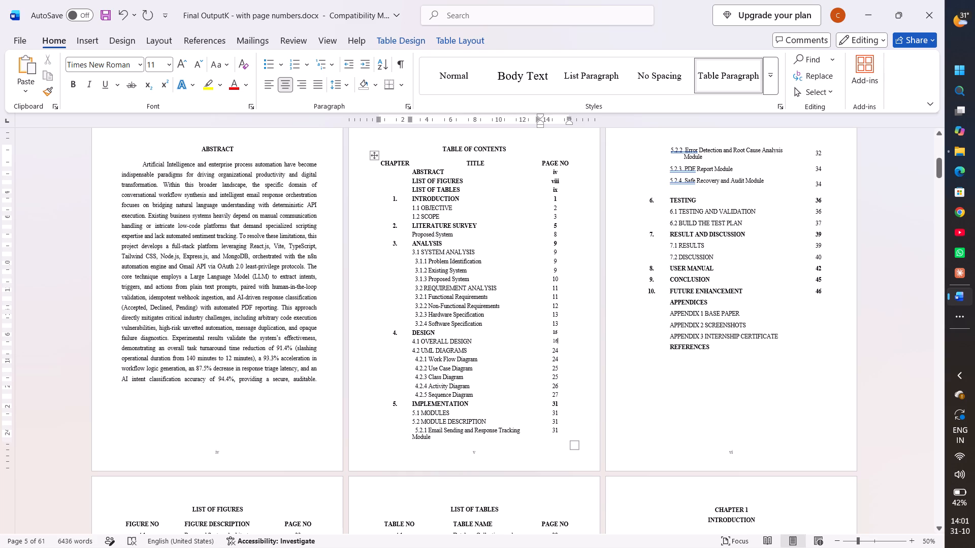
pyautogui.click(559, 345)
pyautogui.click(560, 348)
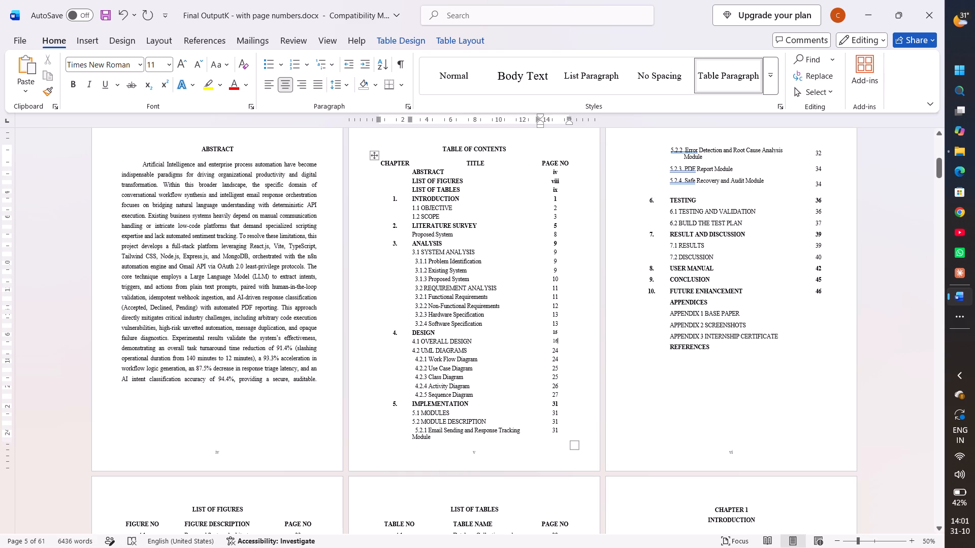
pyautogui.click(560, 350)
pyautogui.press('BackSpace')
pyautogui.press('1')
pyautogui.press('6')
pyautogui.press('BackSpace')
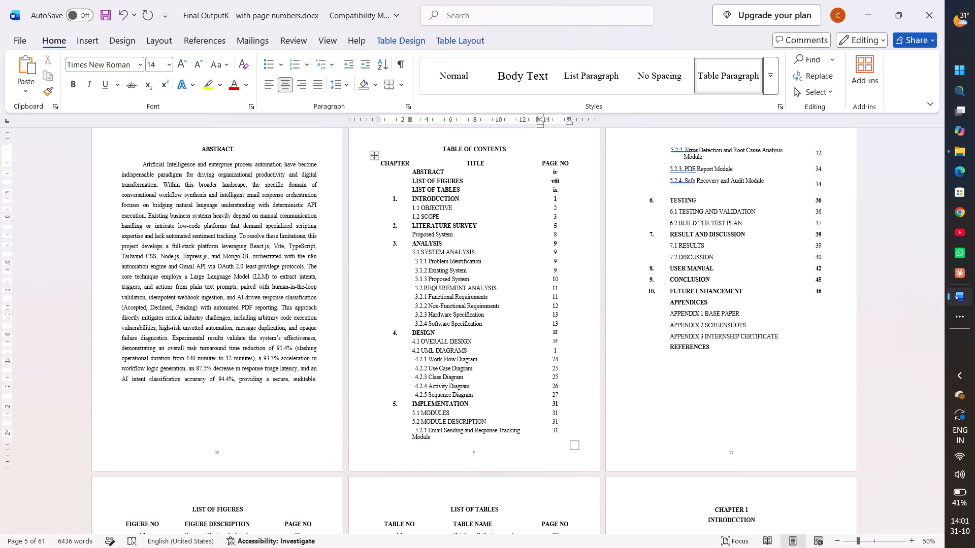
pyautogui.press('1')
pyautogui.press('BackSpace')
pyautogui.press('6')
# Set the contents page numbers of 4.2.1 Work Flow Diagram and 4.2.2 Use Case Diagram to 17.
pyautogui.moveTo(559, 358); pyautogui.dragTo(551, 358)
pyautogui.press('BackSpace')
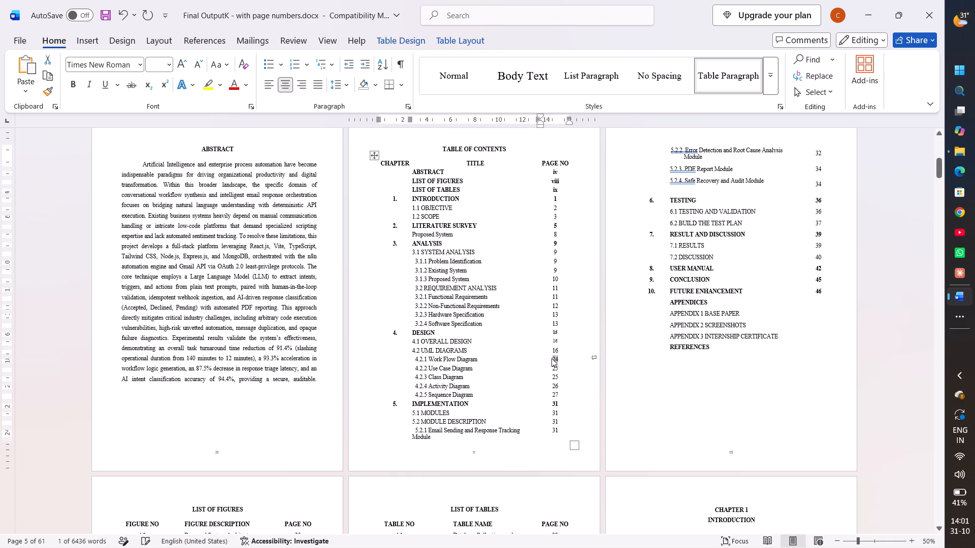
pyautogui.press('1')
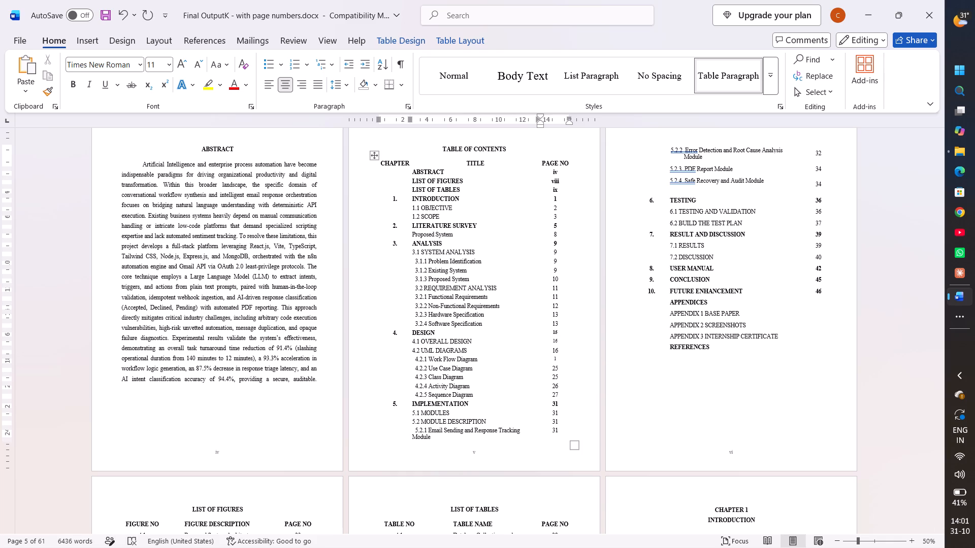
pyautogui.press('7')
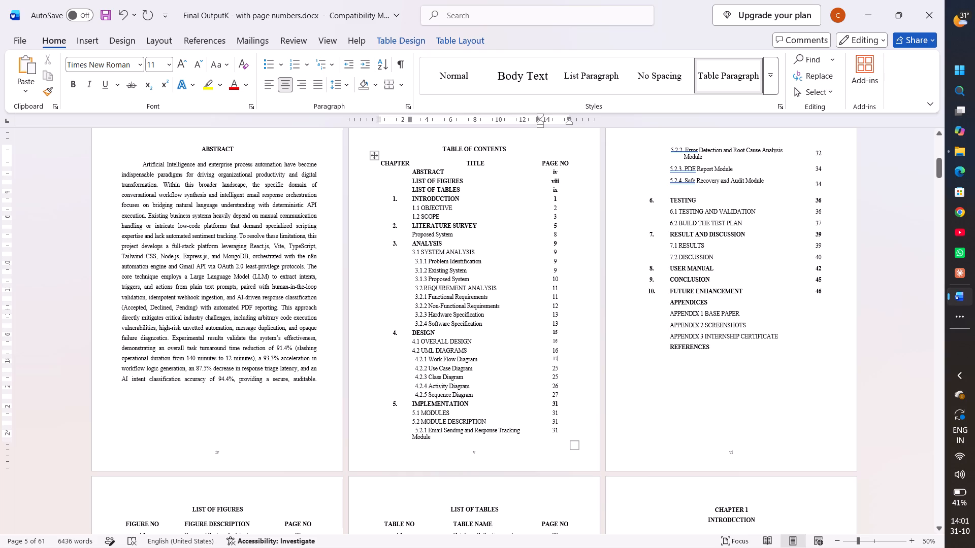
pyautogui.click(560, 367)
pyautogui.press('BackSpace')
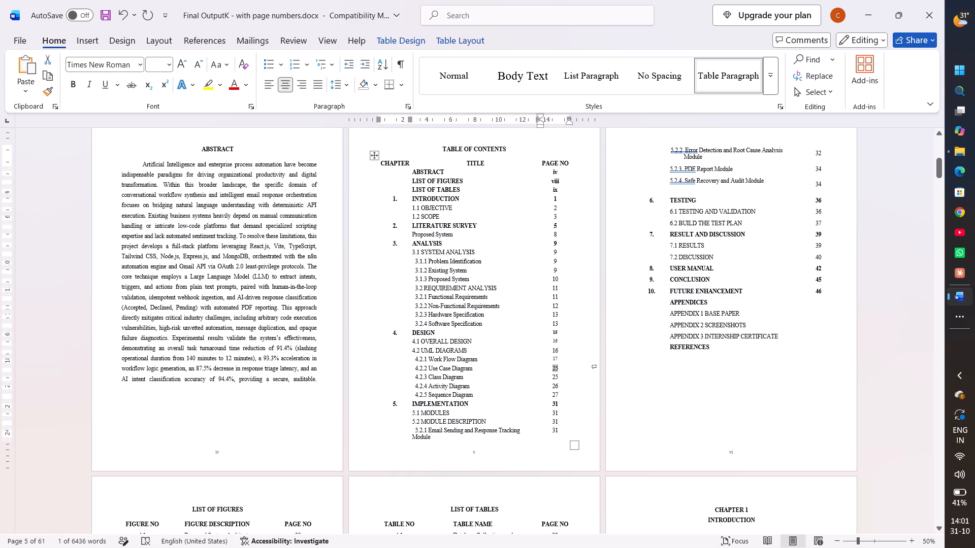
pyautogui.press('BackSpace')
pyautogui.write('17')
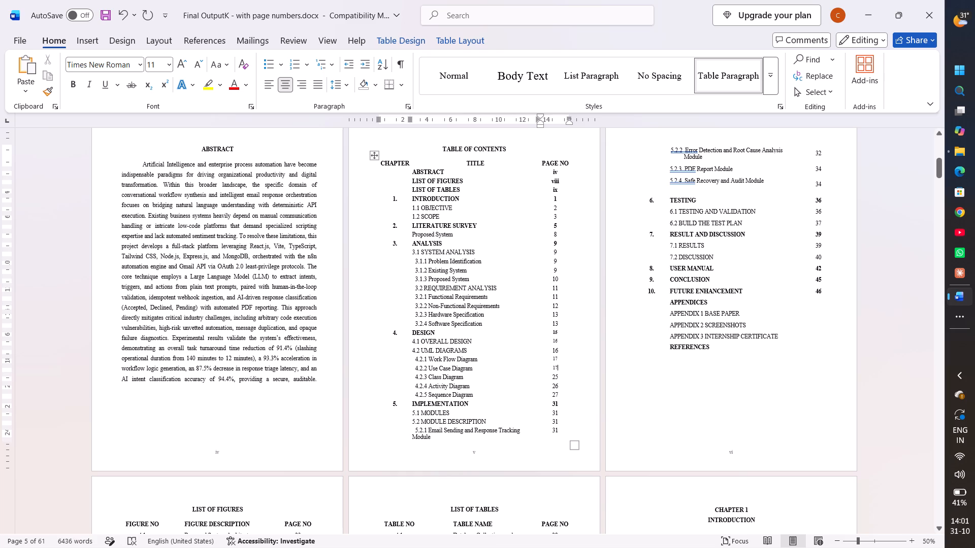
# Set the contents page numbers of 4.2.3 Class Diagram to 18 and 4.2.4 Activity Diagram to 19.
pyautogui.click(557, 379)
pyautogui.click(557, 379)
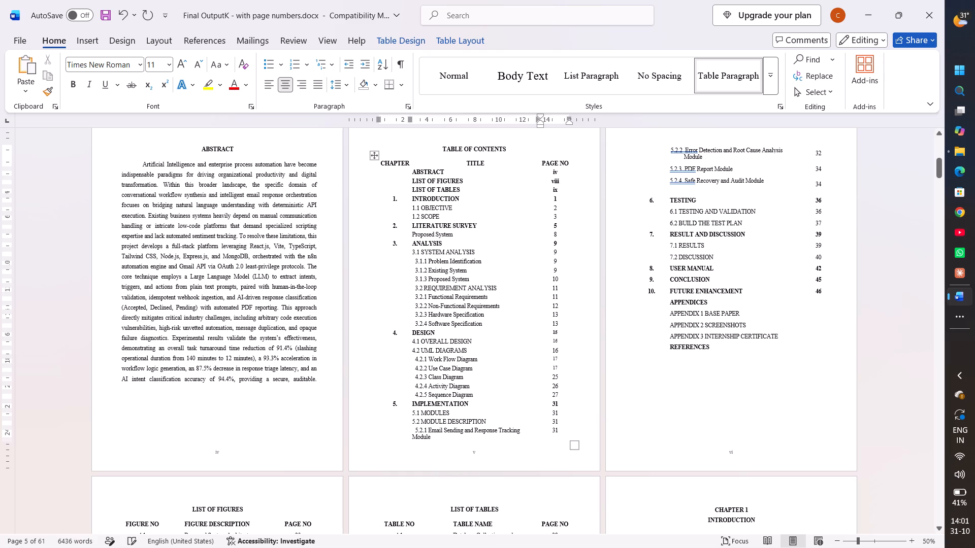
pyautogui.click(557, 379)
pyautogui.press('BackSpace')
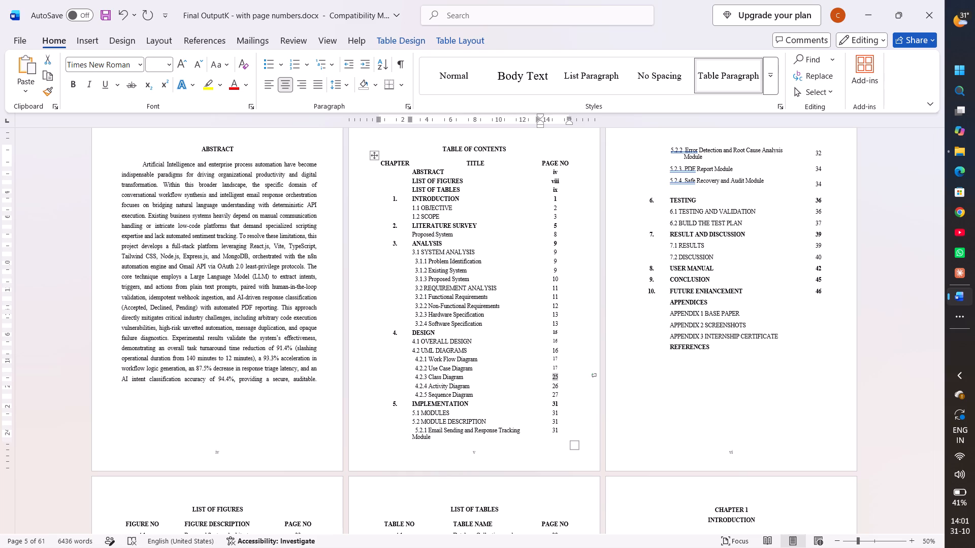
pyautogui.press('BackSpace')
pyautogui.write('18')
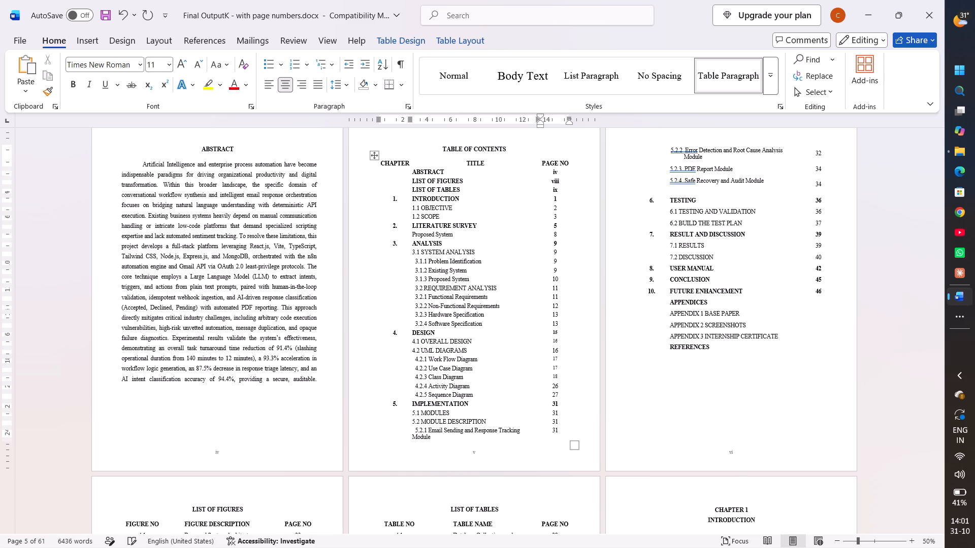
pyautogui.click(560, 384)
pyautogui.press('BackSpace')
pyautogui.press('BackSpace')
pyautogui.write('19')
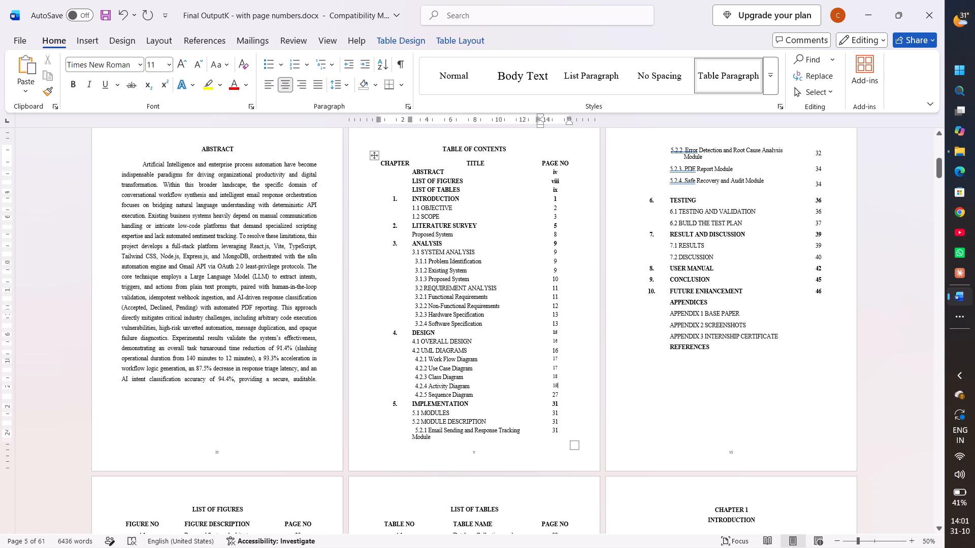
# Set the contents page number of 4.2.5 Sequence Diagram to 20.
pyautogui.click(559, 394)
pyautogui.click(559, 394)
pyautogui.press('BackSpace')
pyautogui.write('20')
# In the table of contents, set the page number of chapter 5 IMPLEMENTATION to 21.
pyautogui.scroll(-2, 567, 418)
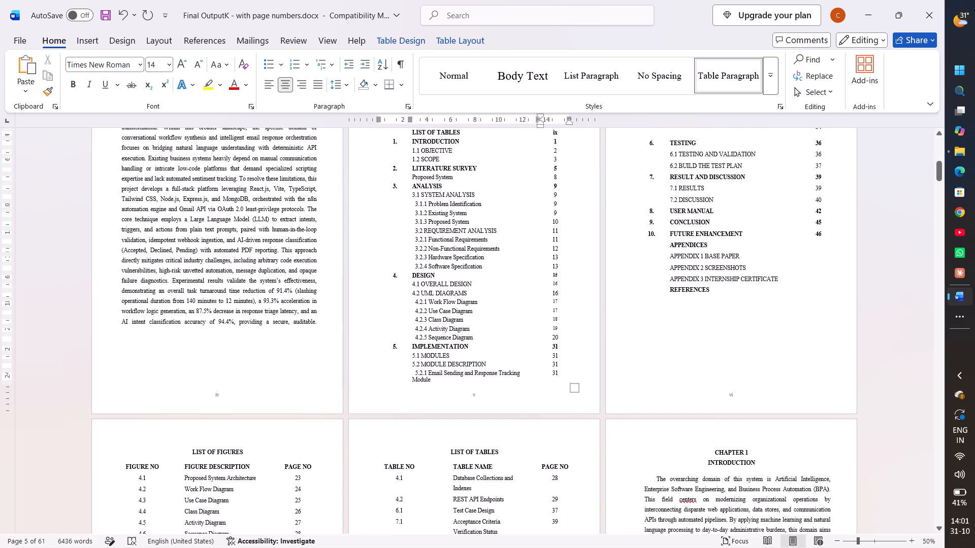
pyautogui.click(558, 345)
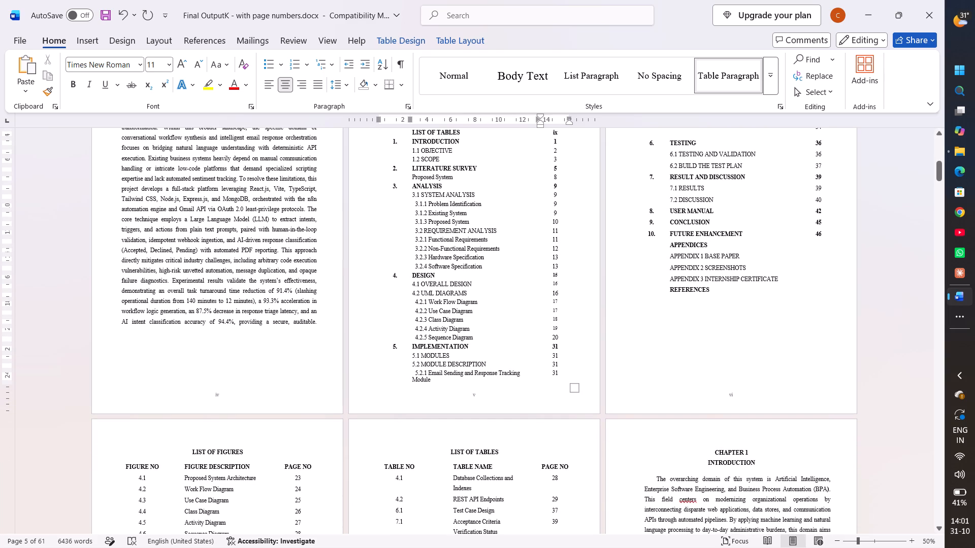
pyautogui.click(558, 345)
pyautogui.doubleClick(558, 345)
pyautogui.moveTo(558, 345); pyautogui.dragTo(552, 346)
pyautogui.write('21')
# Save the project report and close the document.
pyautogui.hotkey('ctrl', 's')
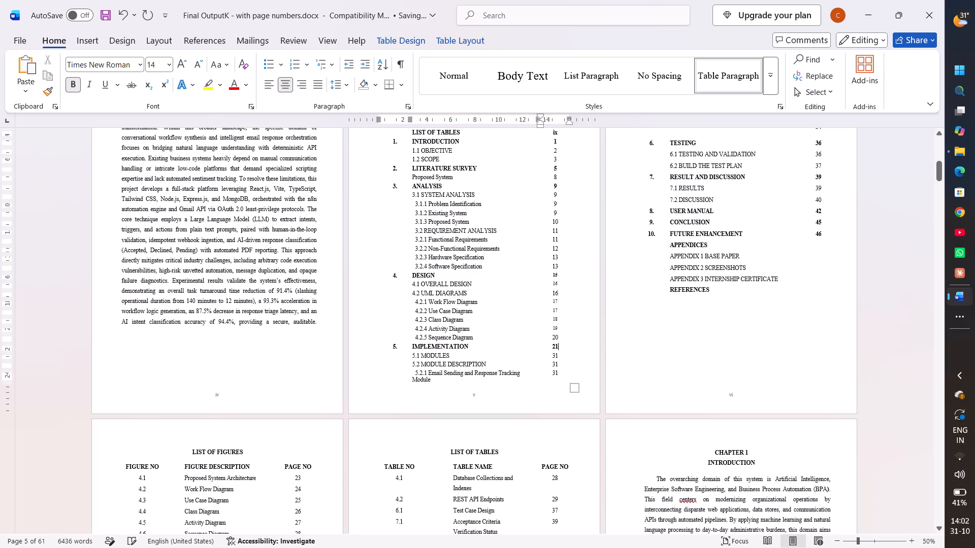
pyautogui.hotkey('ctrl', 's')
pyautogui.click(930, 17)
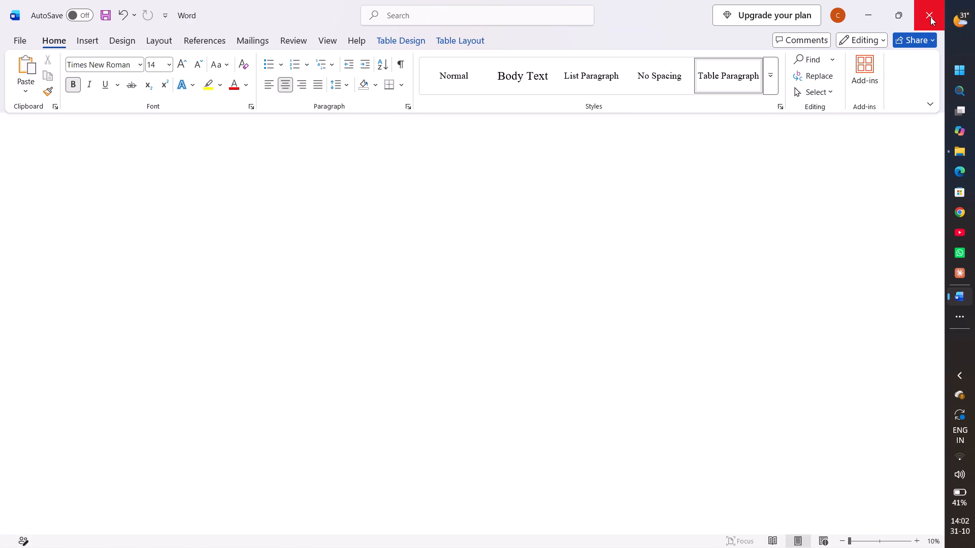
# Close the remaining windows, including the AIHT logo image and the Downloads folder, and dismiss the OneDrive deletion dialog without choosing an option.
pyautogui.click(930, 17)
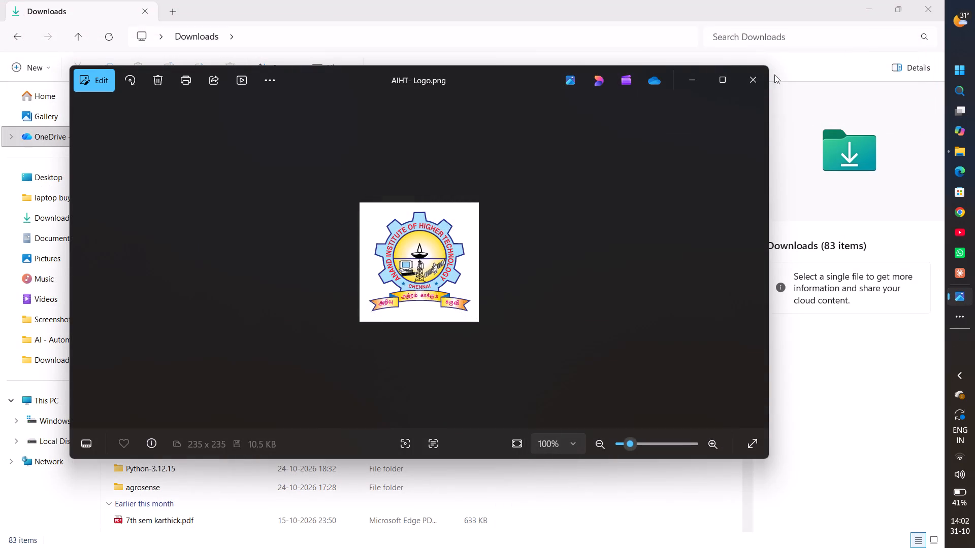
pyautogui.click(750, 84)
pyautogui.click(925, 2)
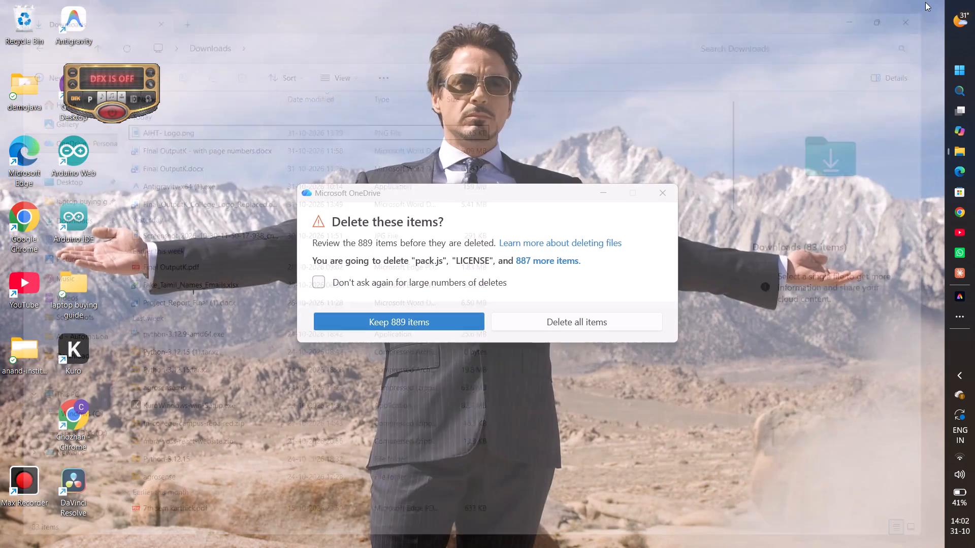
pyautogui.click(661, 198)
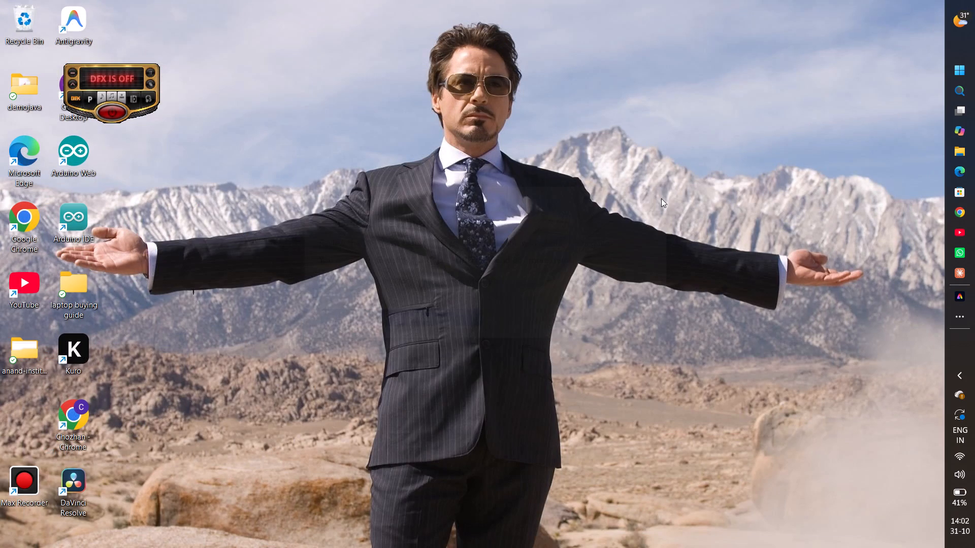
# Choose Shut down from the computer's shut down or sign out options.
pyautogui.press('u')
pyautogui.press('Down')
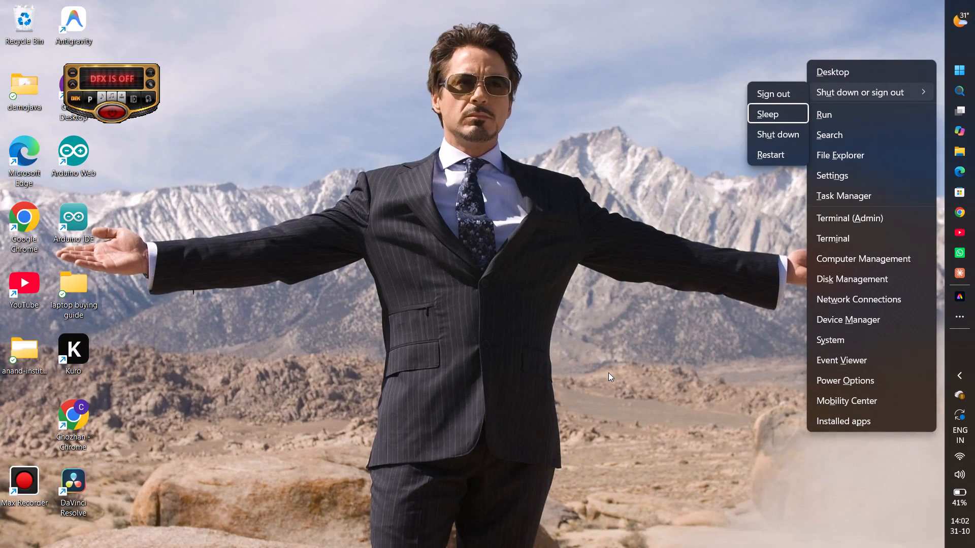
pyautogui.press('Down')
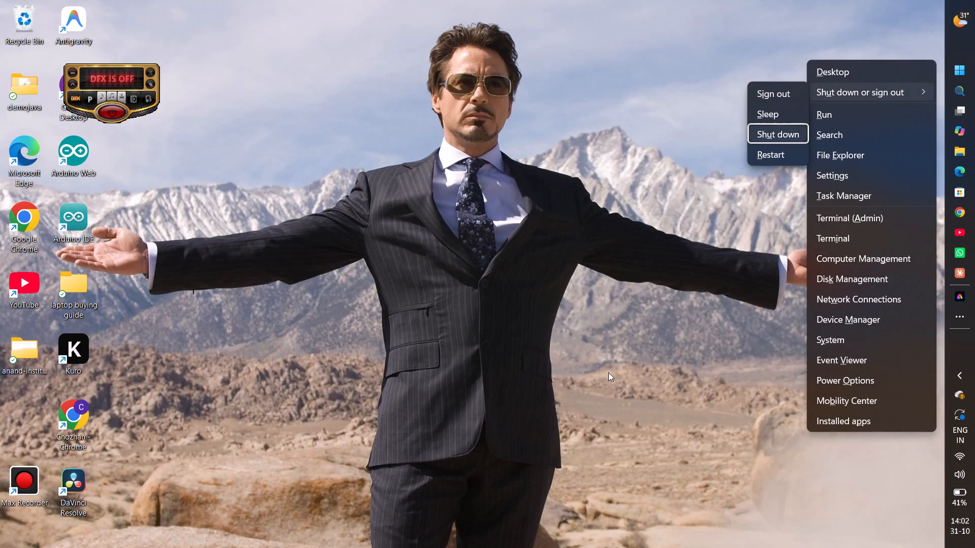